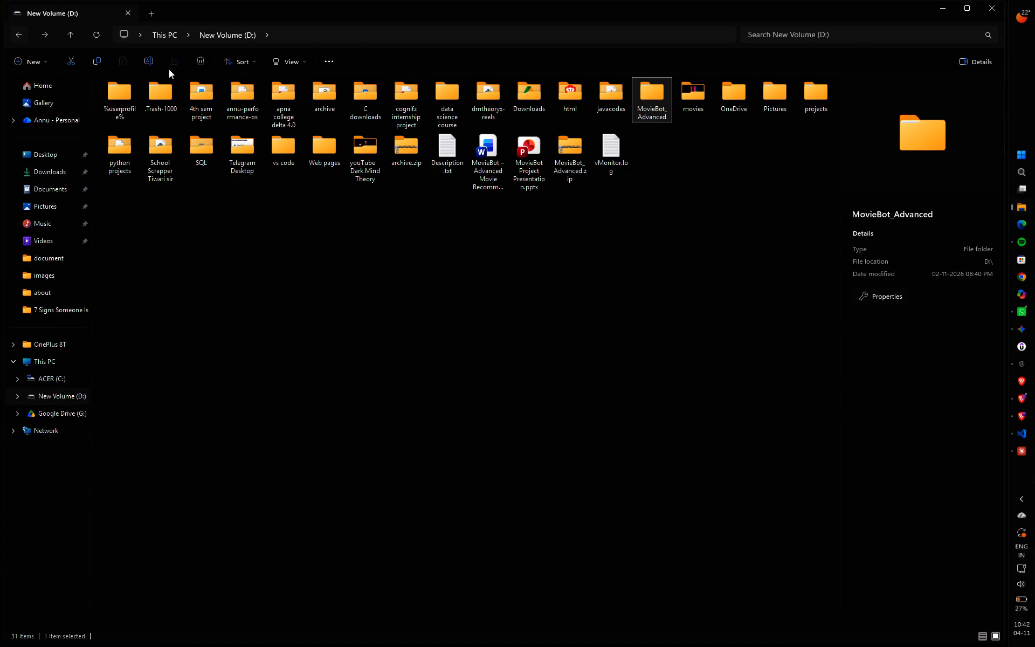
pyautogui.moveTo(526, 149); pyautogui.dragTo(638, 106)
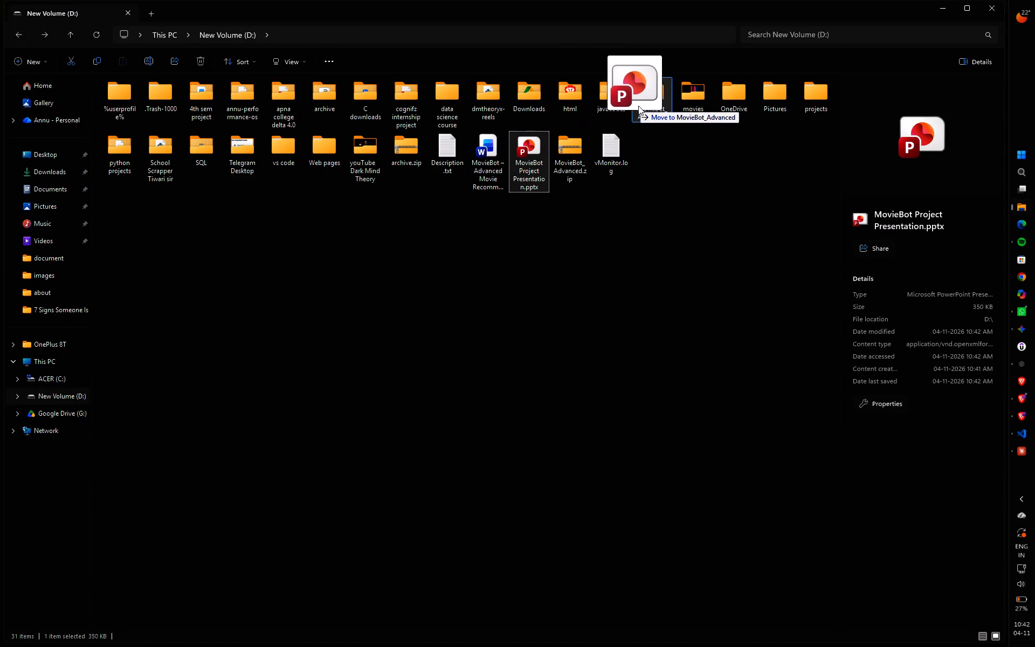
pyautogui.moveTo(638, 106); pyautogui.dragTo(649, 106)
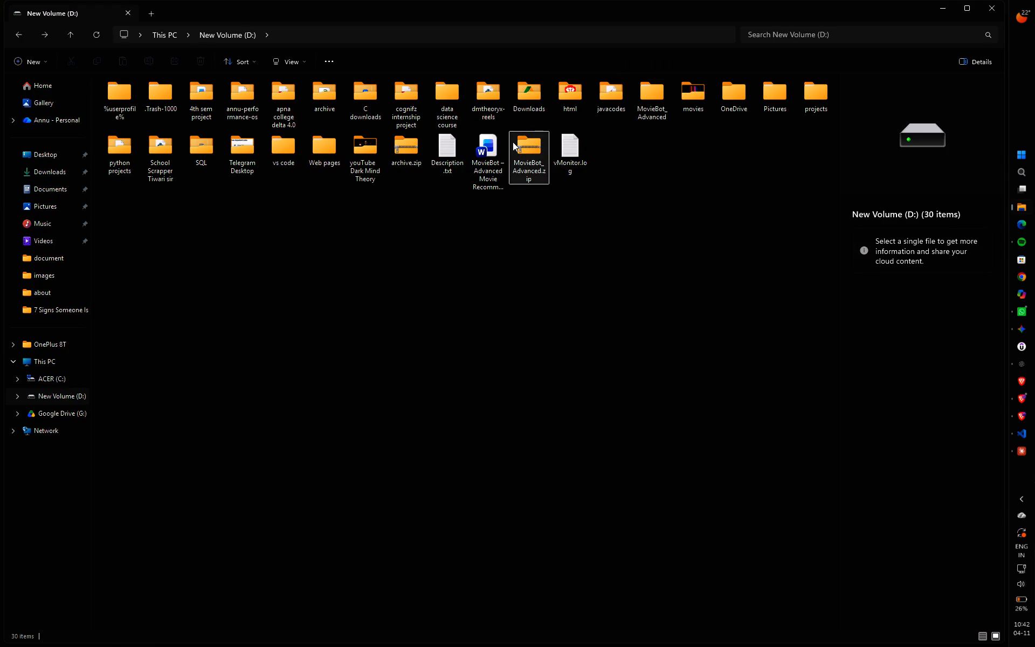
pyautogui.moveTo(488, 144); pyautogui.dragTo(654, 107)
# Move VIVA_PREPARATION.md from the inner MovieBot_Advanced folder up into the outer MovieBot_Advanced folder on New Volume (D:).
pyautogui.doubleClick(654, 107)
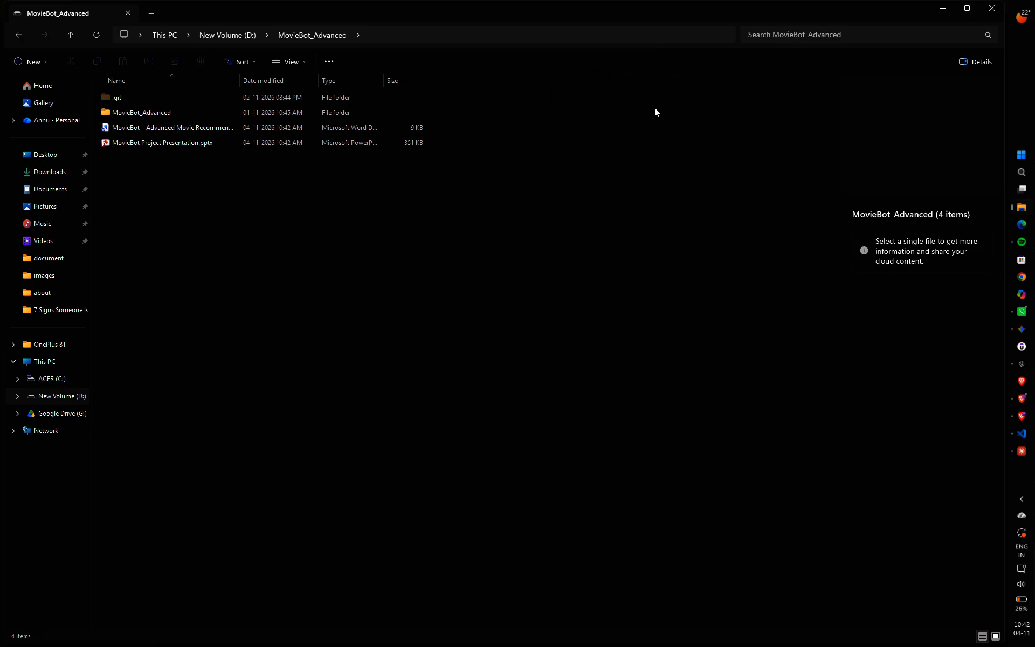
pyautogui.doubleClick(205, 111)
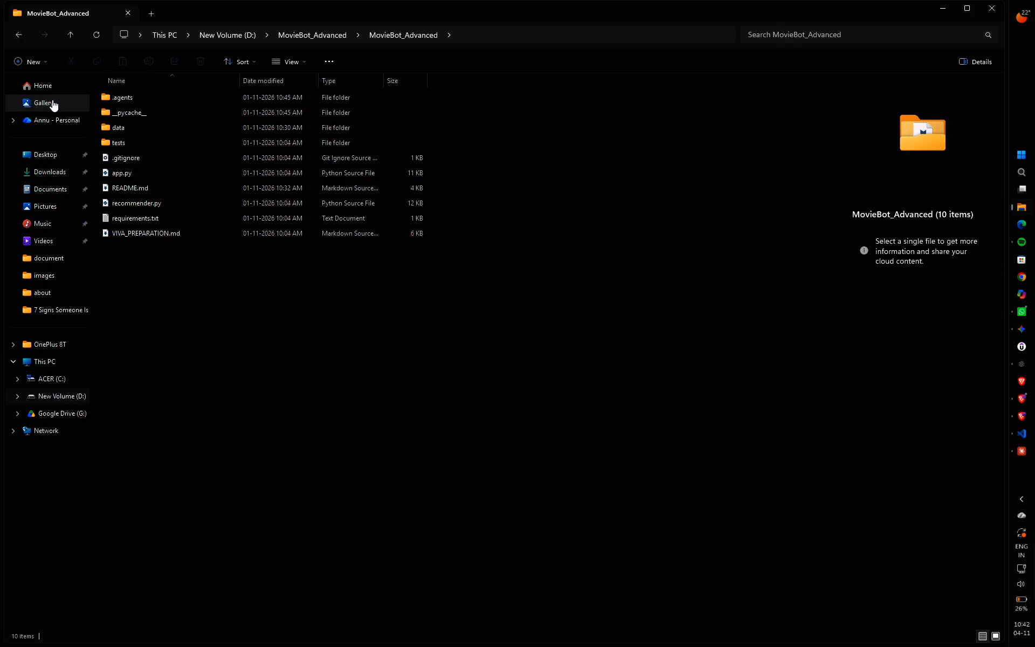
pyautogui.click(157, 234)
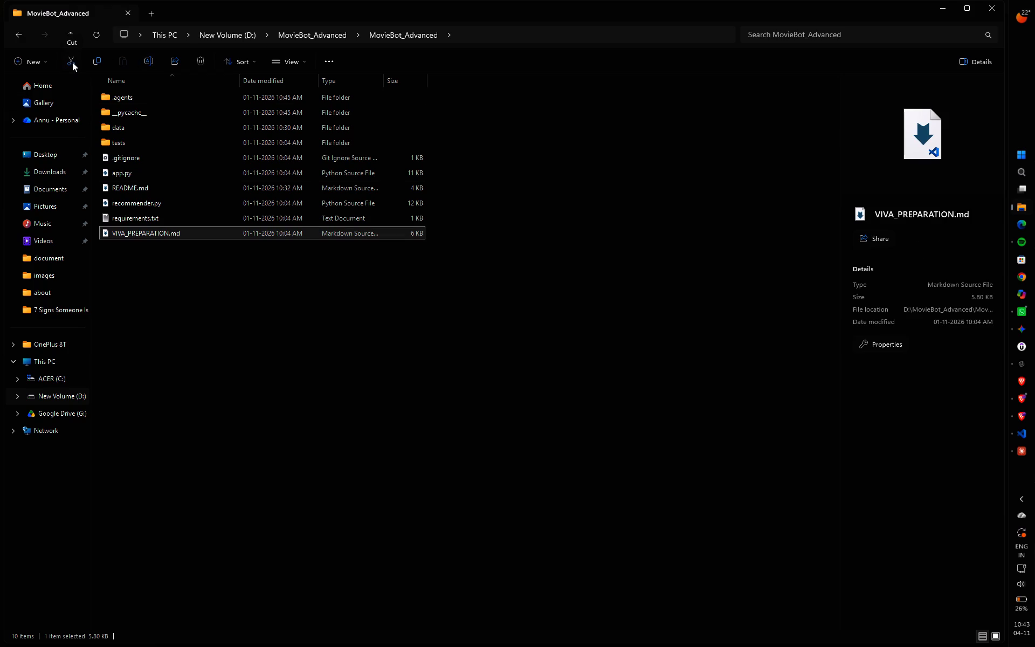
pyautogui.click(72, 62)
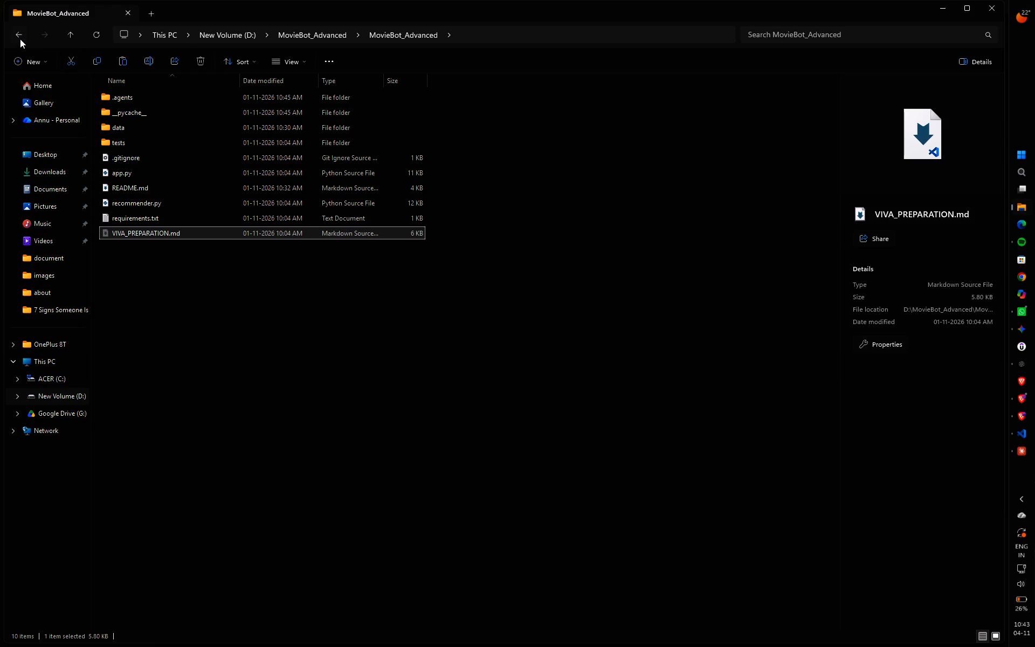
pyautogui.click(20, 39)
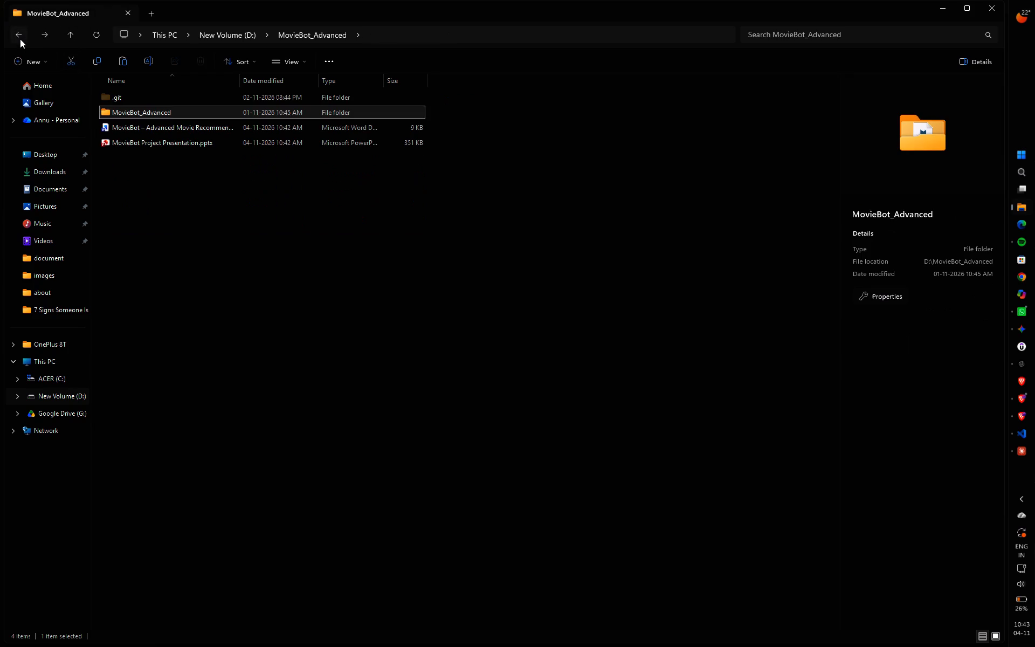
pyautogui.click(149, 168)
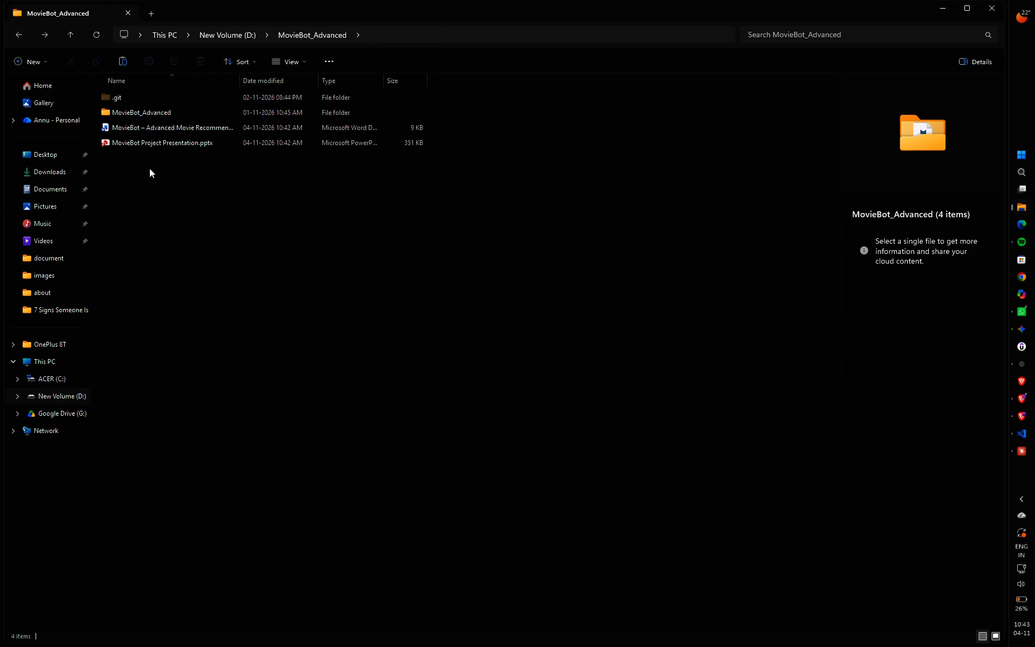
pyautogui.click(127, 66)
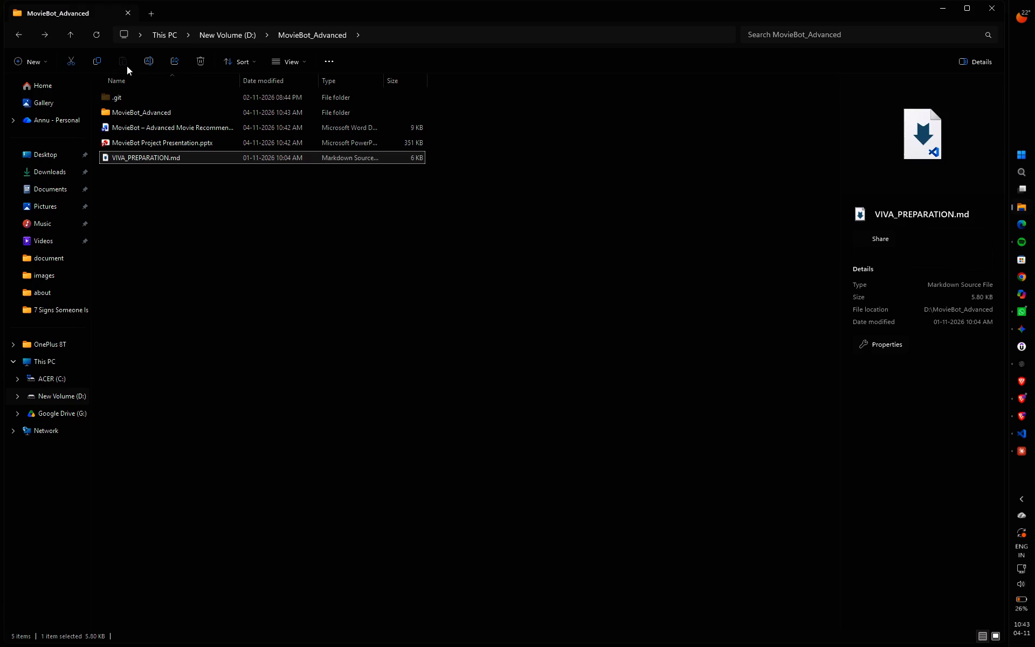
# Compress the inner MovieBot_Advanced folder into a ZIP archive, keeping the name MovieBot_Advanced.zip.
pyautogui.click(163, 111)
pyautogui.click(335, 57)
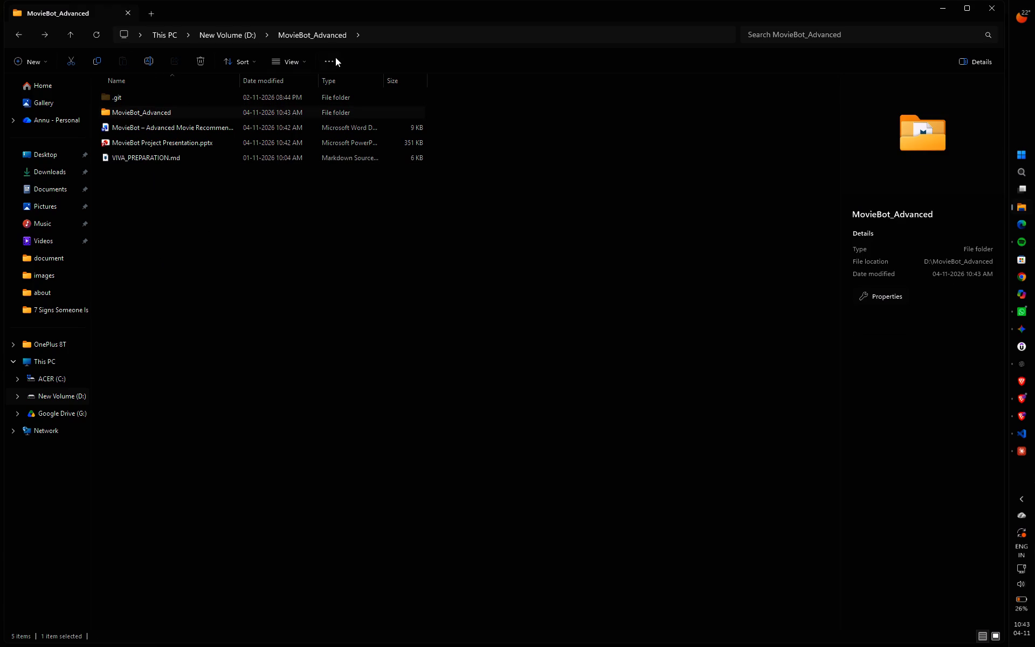
pyautogui.click(289, 114)
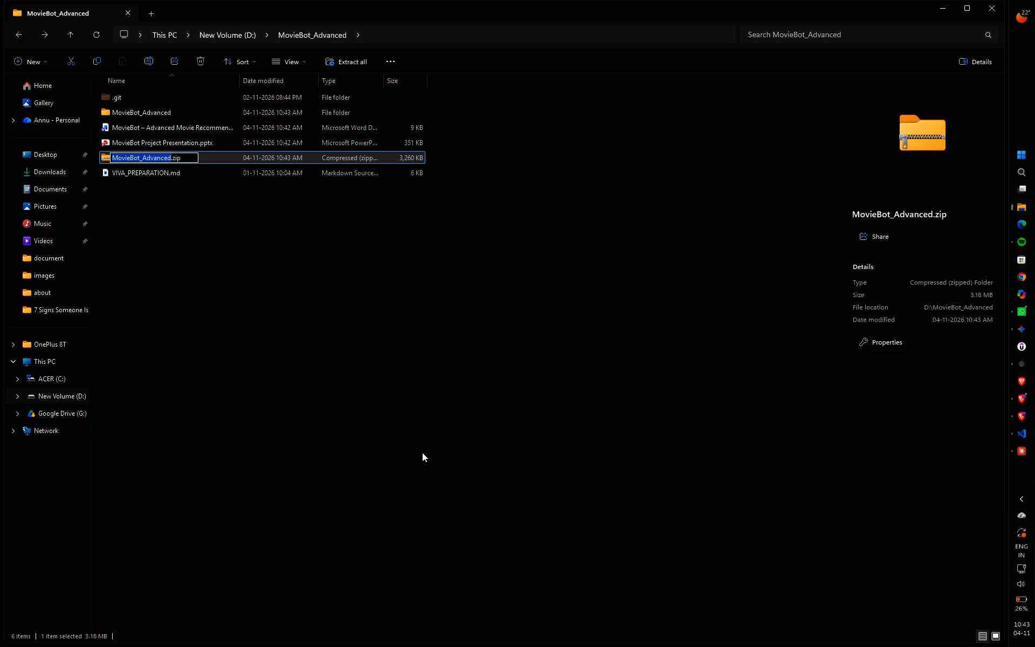
pyautogui.click(422, 452)
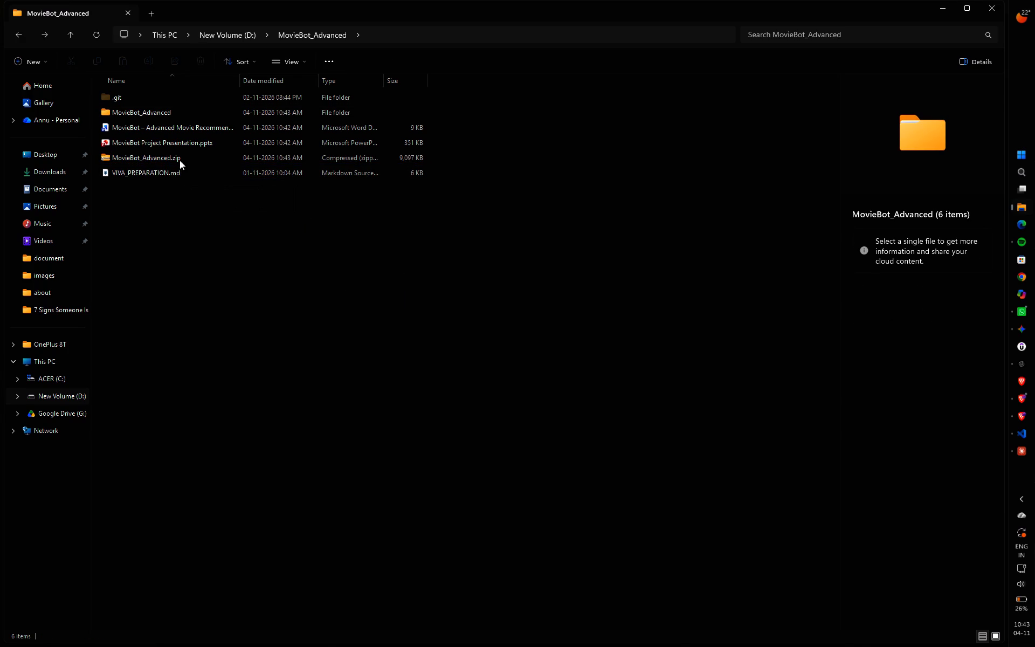
# Open the MovieBot – Advanced Movie Recommendation Chatbot Word report and enable editing.
pyautogui.doubleClick(141, 129)
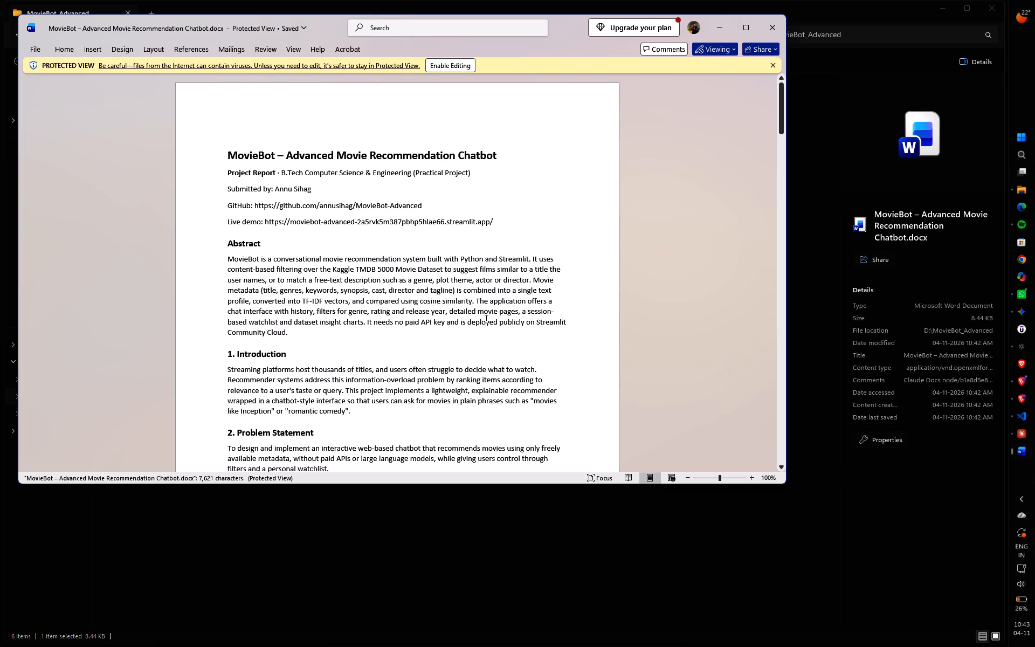
pyautogui.click(465, 68)
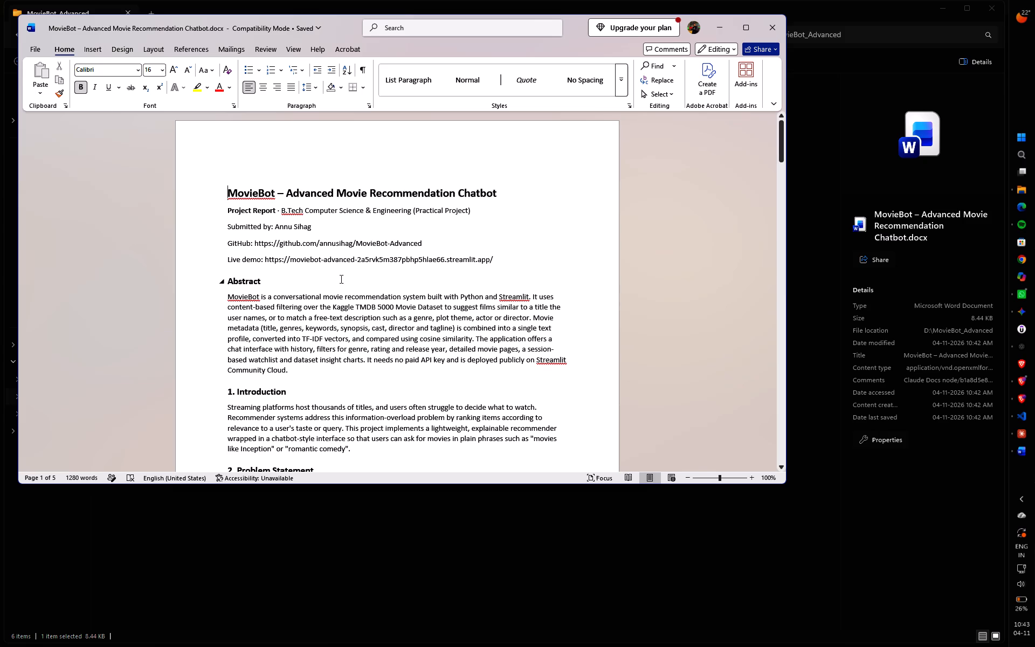
# Insert blank lines before the Abstract heading until the abstract moves onto the second page, maximizing the document window on the way.
pyautogui.scroll(-3, 340, 279)
pyautogui.scroll(1, 340, 279)
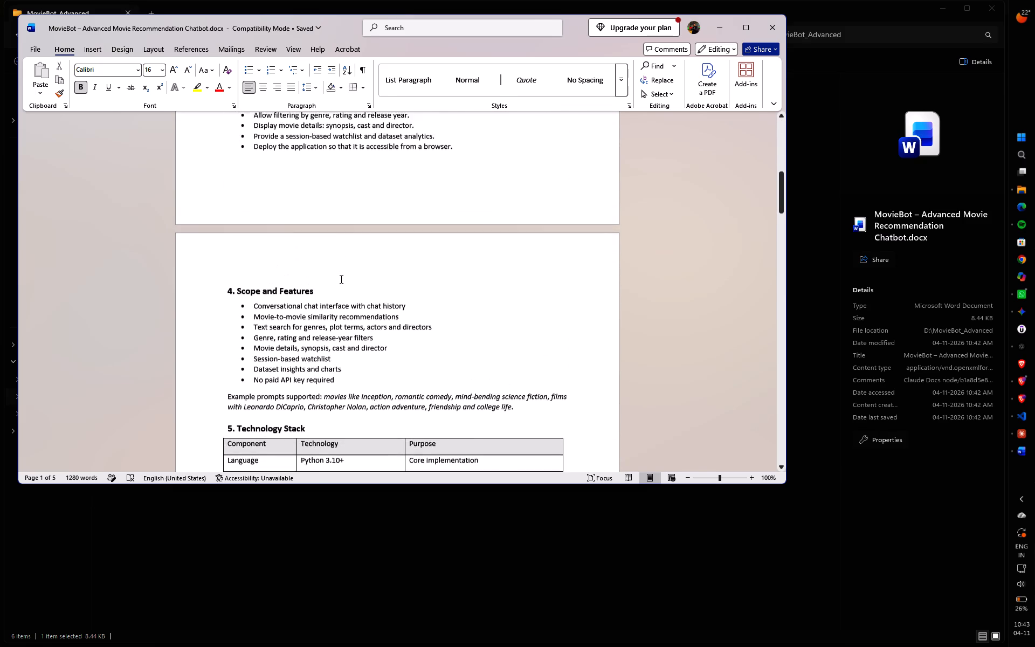
pyautogui.scroll(1, 340, 279)
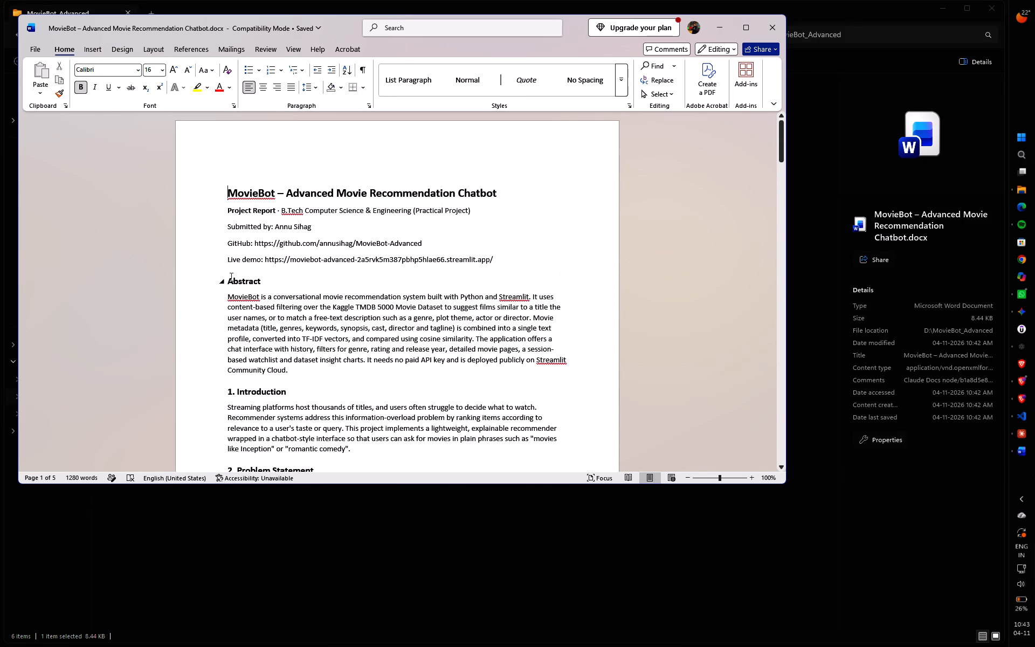
pyautogui.click(228, 277)
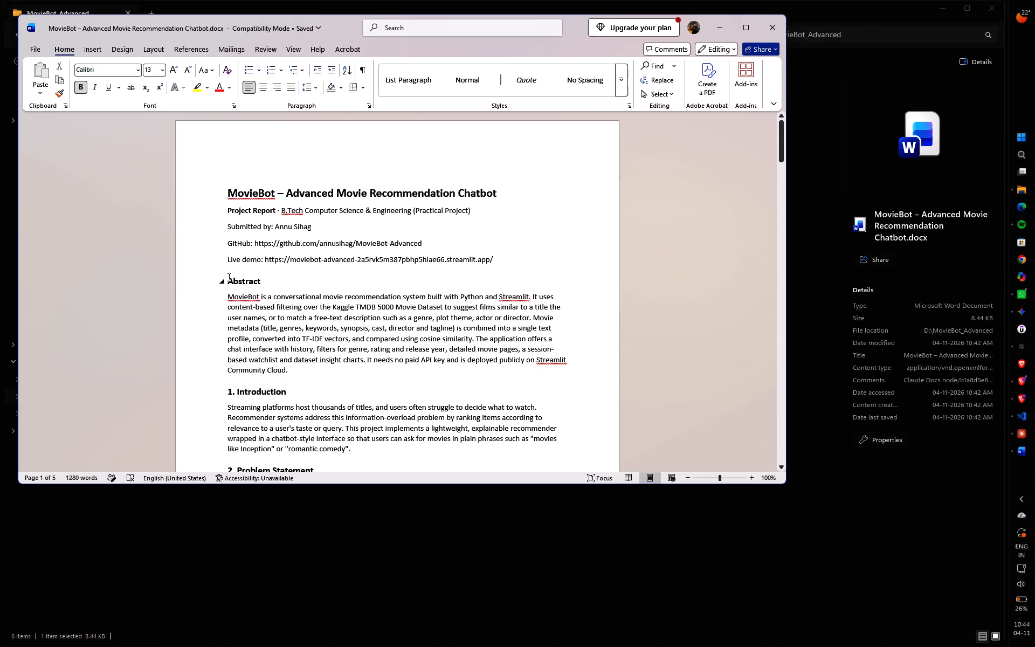
pyautogui.rightClick(228, 277)
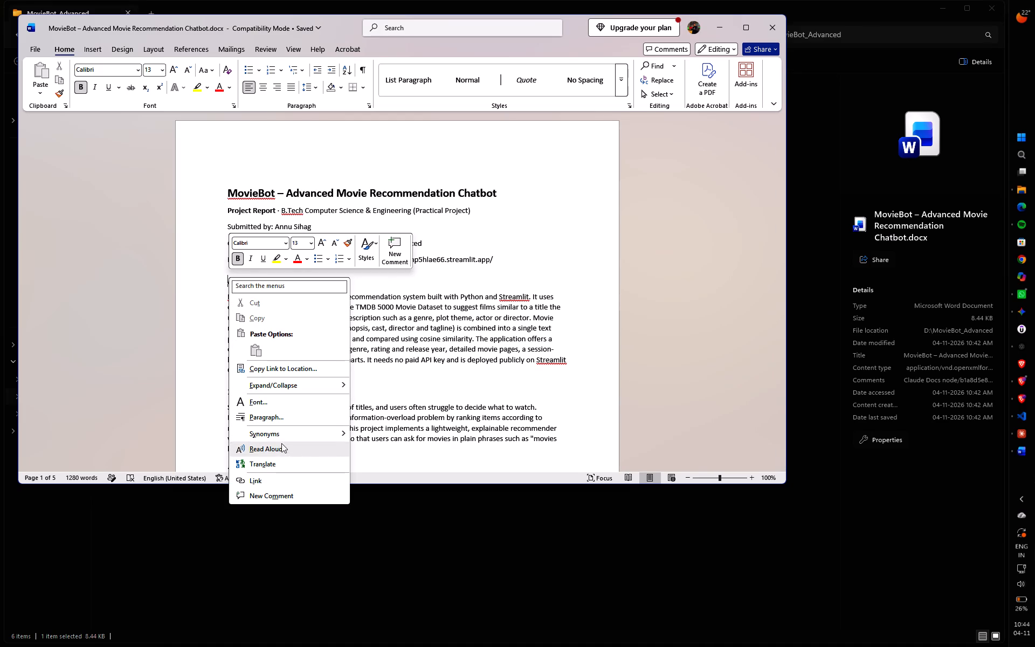
pyautogui.click(528, 233)
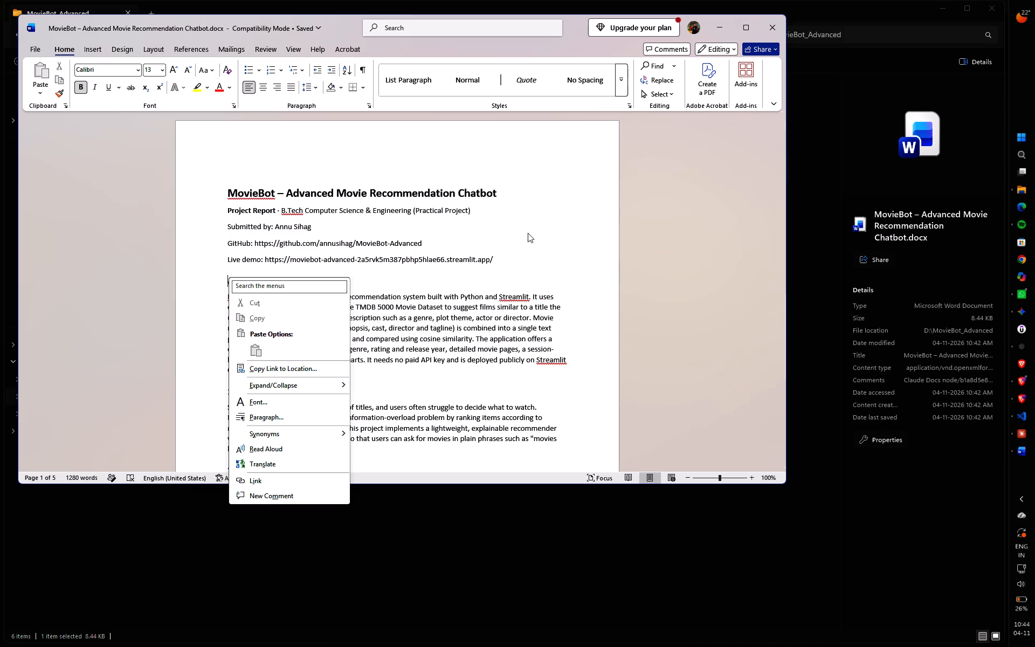
pyautogui.press('Return')
pyautogui.press('Return')
pyautogui.press('Return')
pyautogui.press('Return')
pyautogui.press('Return')
pyautogui.press('Return')
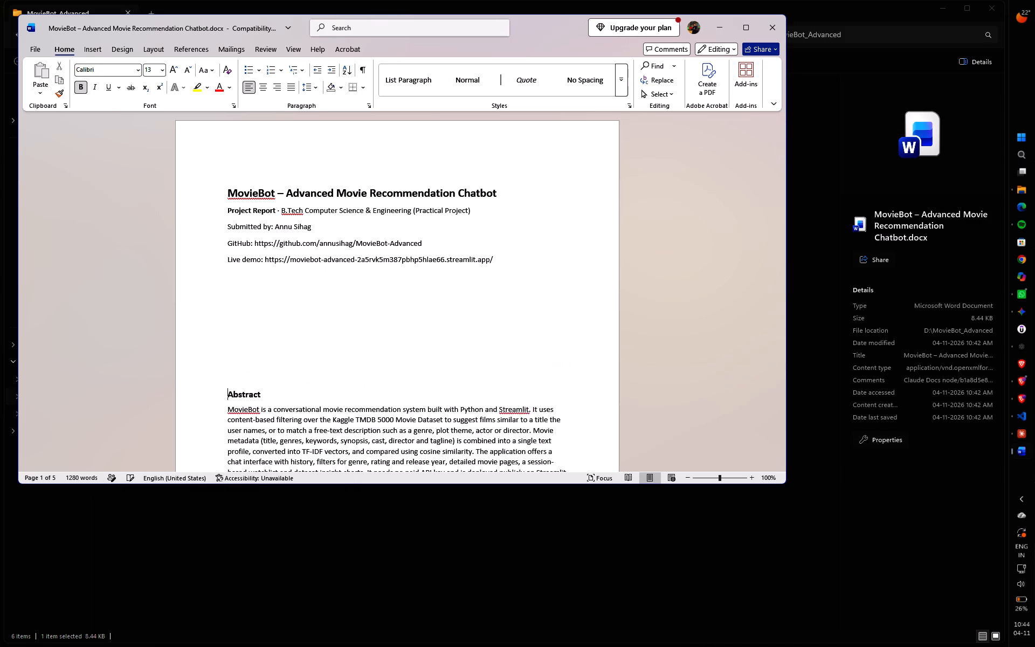
pyautogui.scroll(-2, 528, 233)
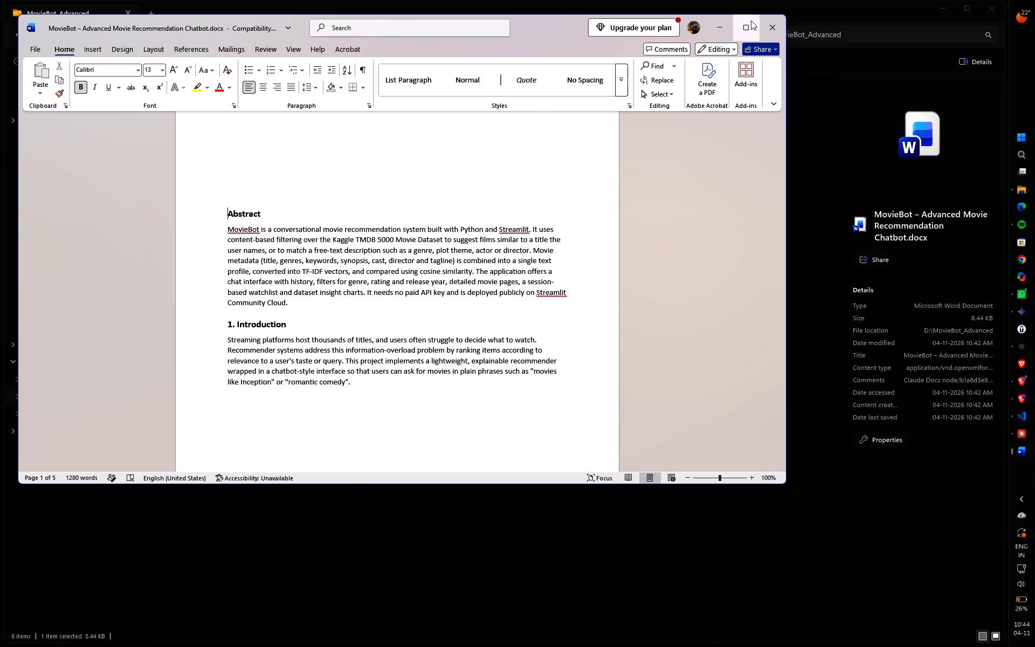
pyautogui.click(751, 20)
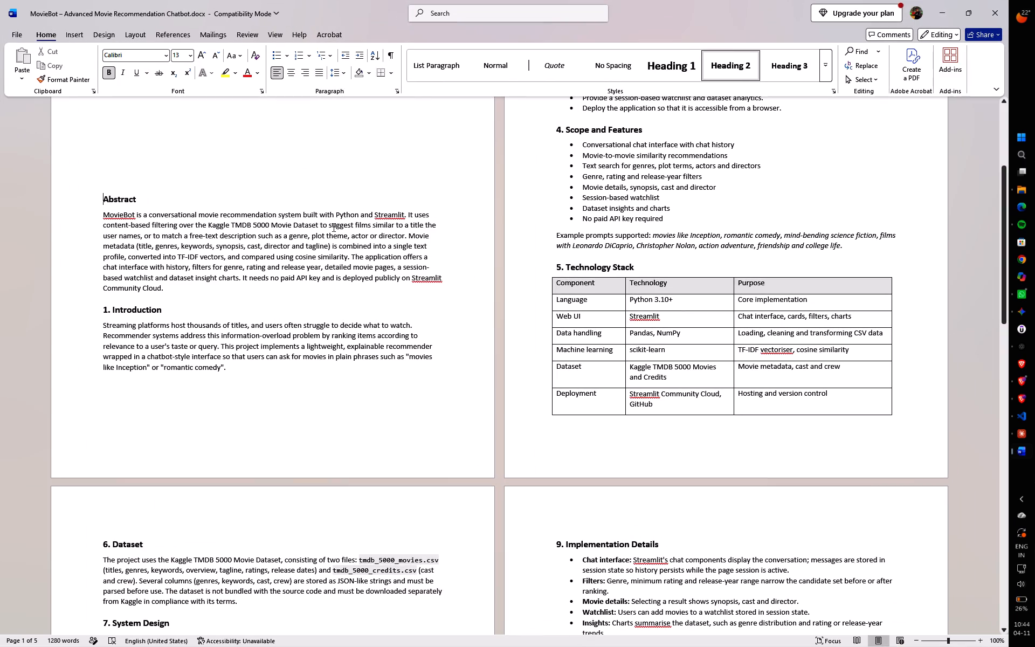
pyautogui.press('Return')
pyautogui.press('Return')
pyautogui.press('Return')
pyautogui.press('Return')
pyautogui.press('Return')
pyautogui.press('Return')
pyautogui.press('Return')
pyautogui.press('Return')
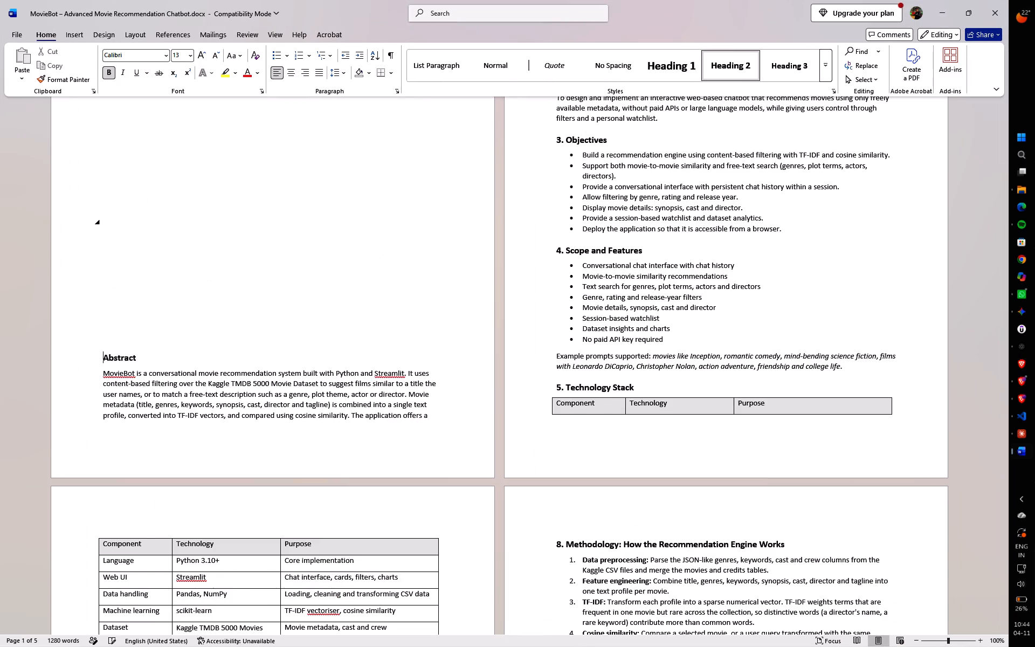
pyautogui.press('Return')
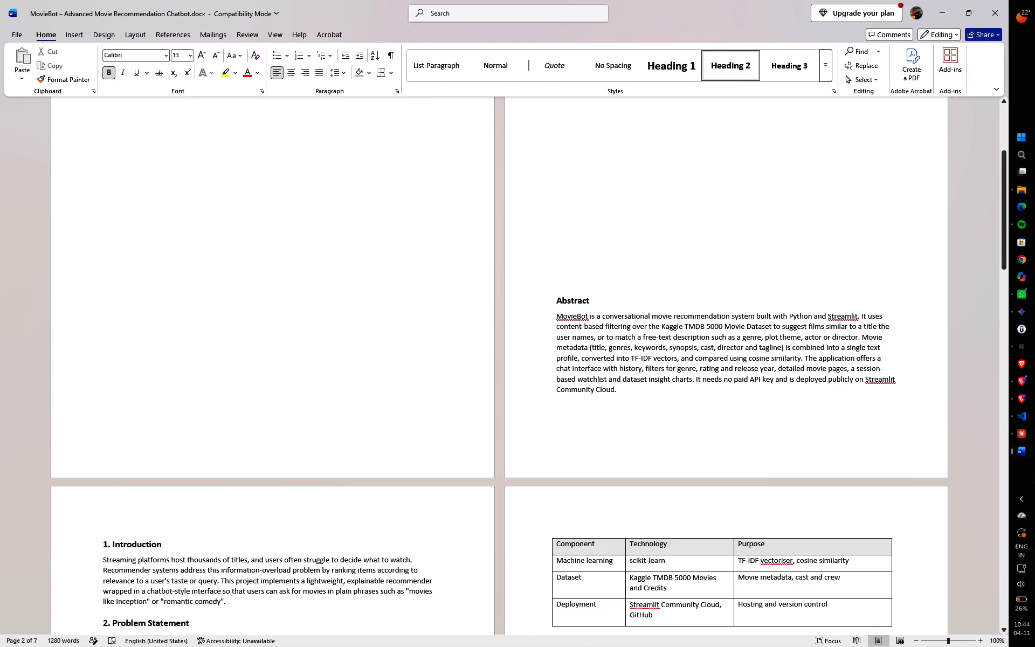
# Adjust the blank lines above the Abstract heading so the abstract starts near the top of page 2.
pyautogui.scroll(5, 243, 270)
pyautogui.scroll(-1, 243, 270)
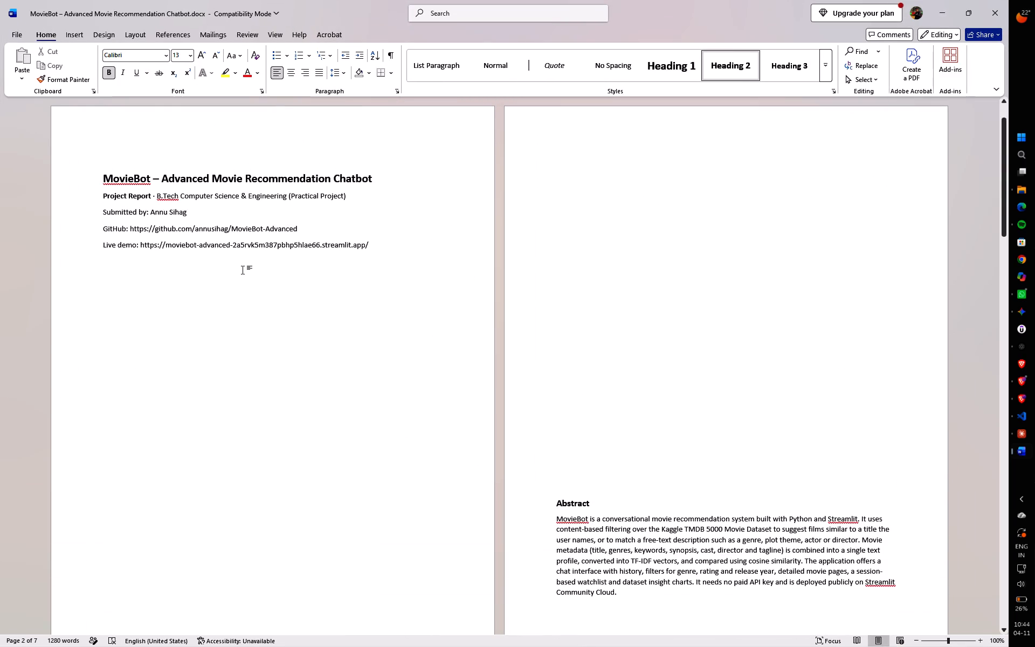
pyautogui.scroll(-1, 243, 270)
pyautogui.scroll(1, 243, 270)
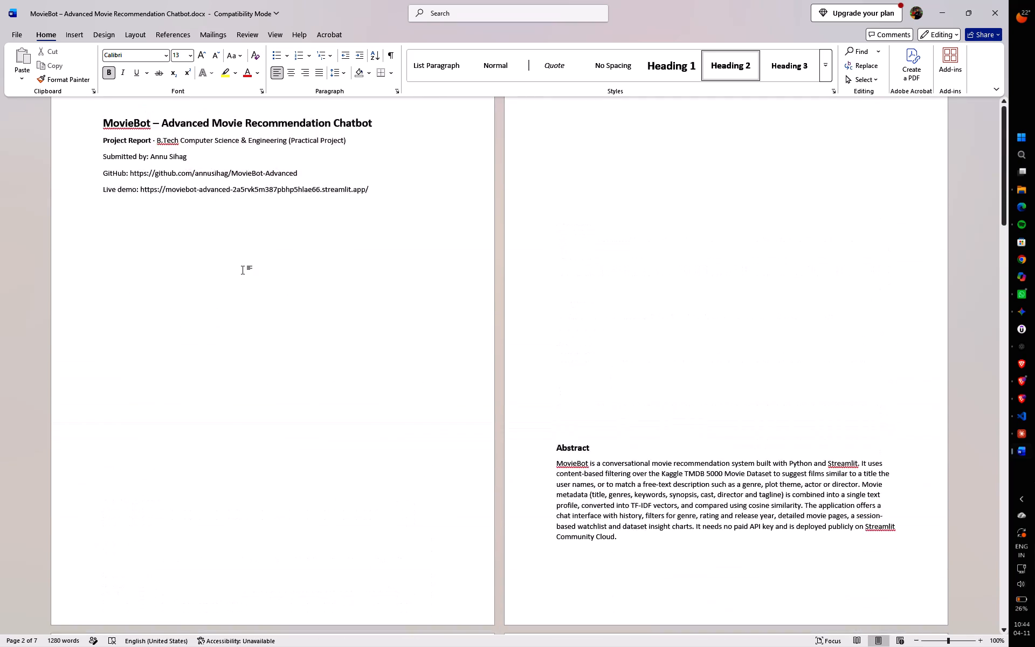
pyautogui.scroll(1, 243, 270)
pyautogui.press('Up')
pyautogui.press('Up')
pyautogui.press('Up')
pyautogui.press('Up')
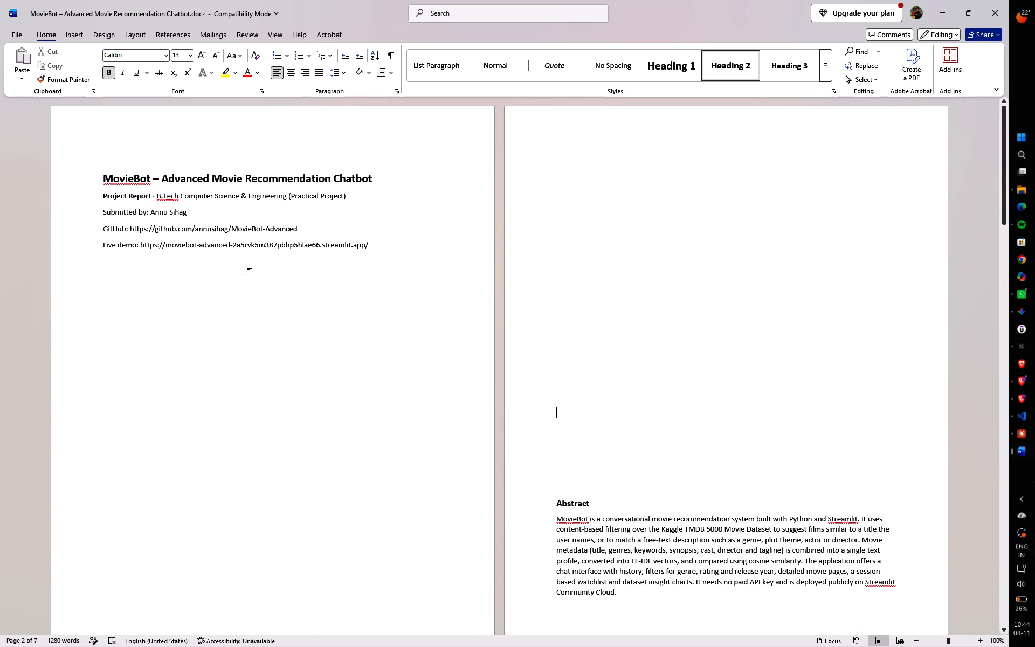
pyautogui.press('BackSpace')
pyautogui.press('BackSpace')
pyautogui.press('Return')
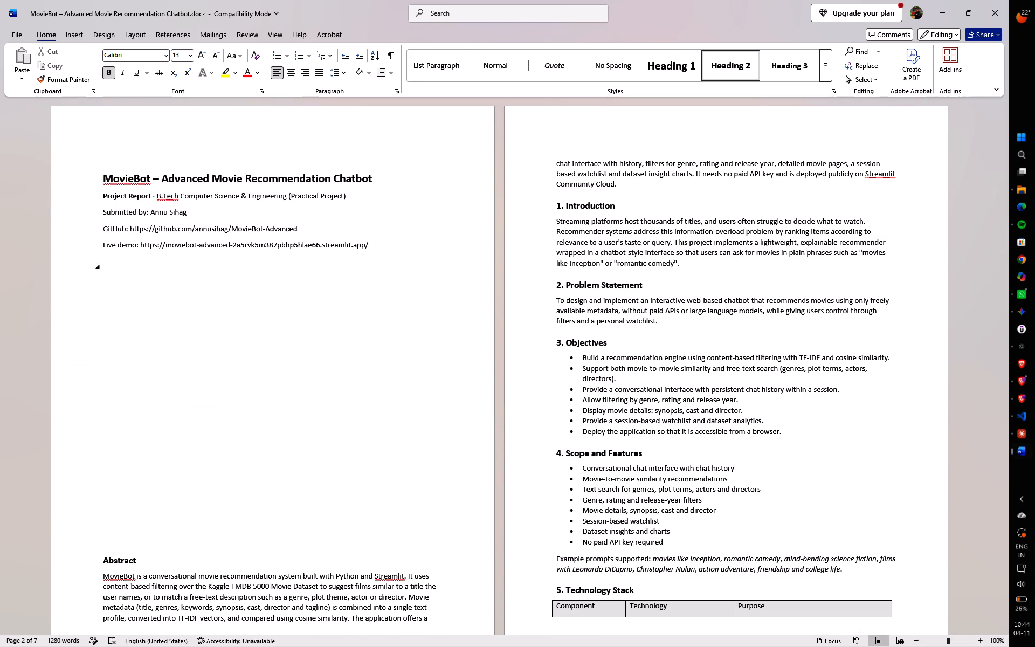
pyautogui.press('Return')
pyautogui.press('Return')
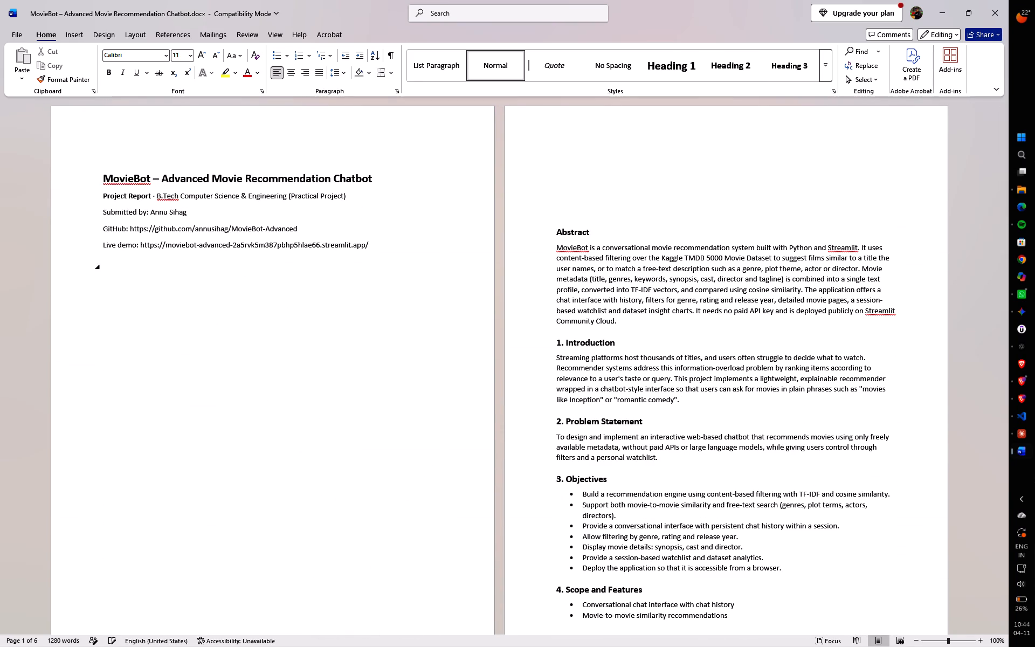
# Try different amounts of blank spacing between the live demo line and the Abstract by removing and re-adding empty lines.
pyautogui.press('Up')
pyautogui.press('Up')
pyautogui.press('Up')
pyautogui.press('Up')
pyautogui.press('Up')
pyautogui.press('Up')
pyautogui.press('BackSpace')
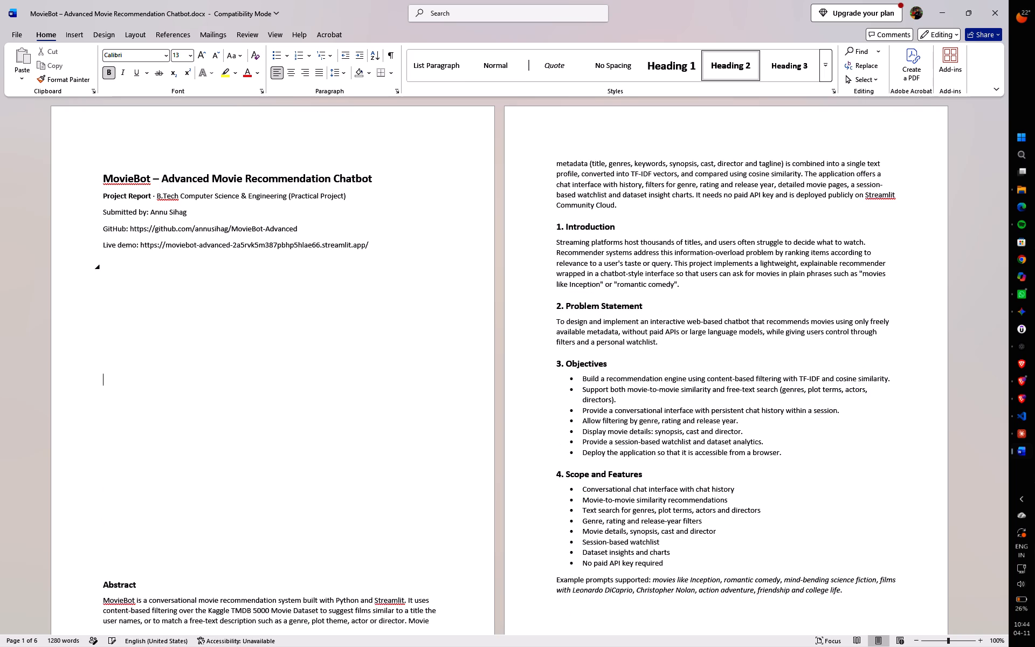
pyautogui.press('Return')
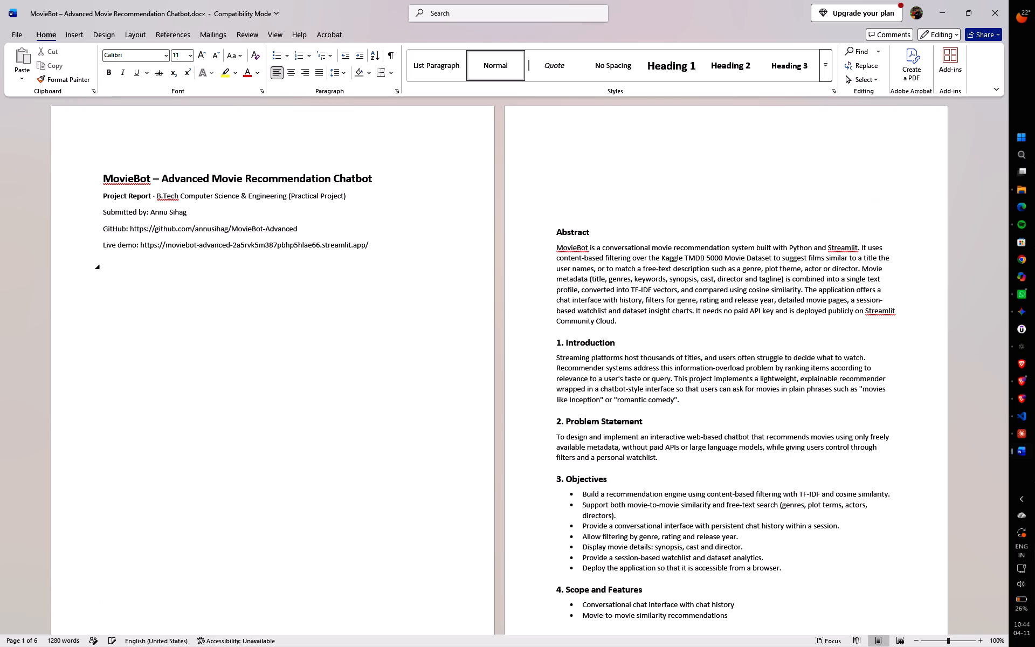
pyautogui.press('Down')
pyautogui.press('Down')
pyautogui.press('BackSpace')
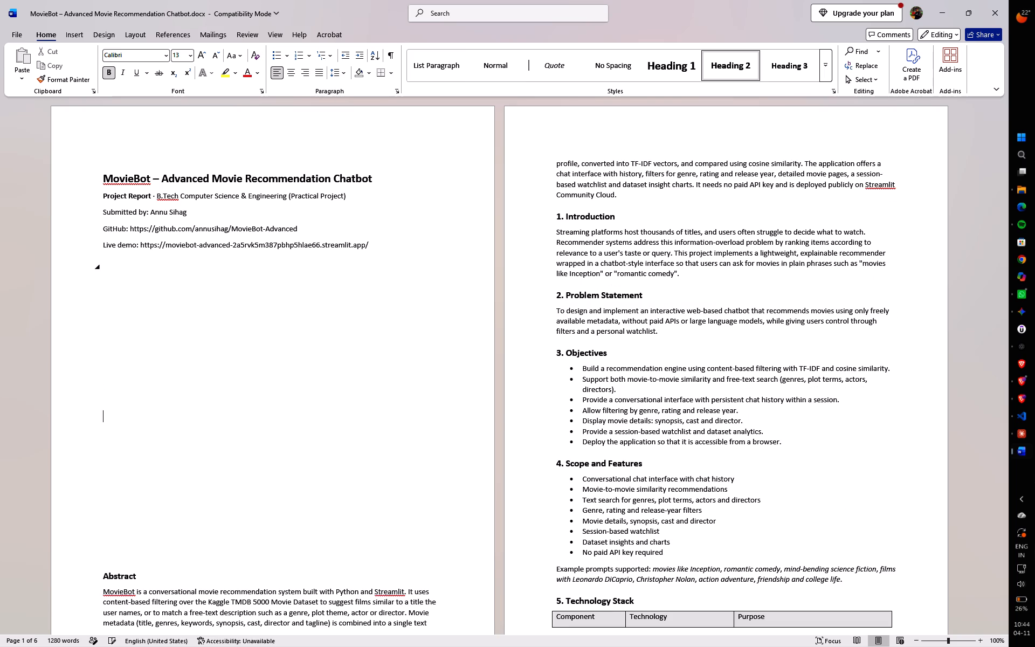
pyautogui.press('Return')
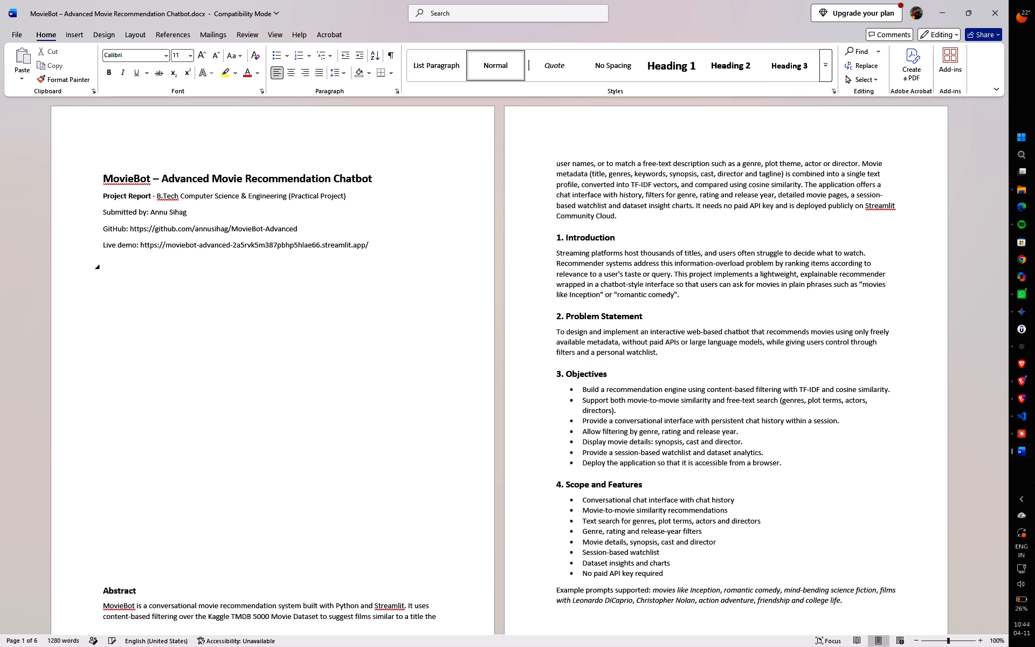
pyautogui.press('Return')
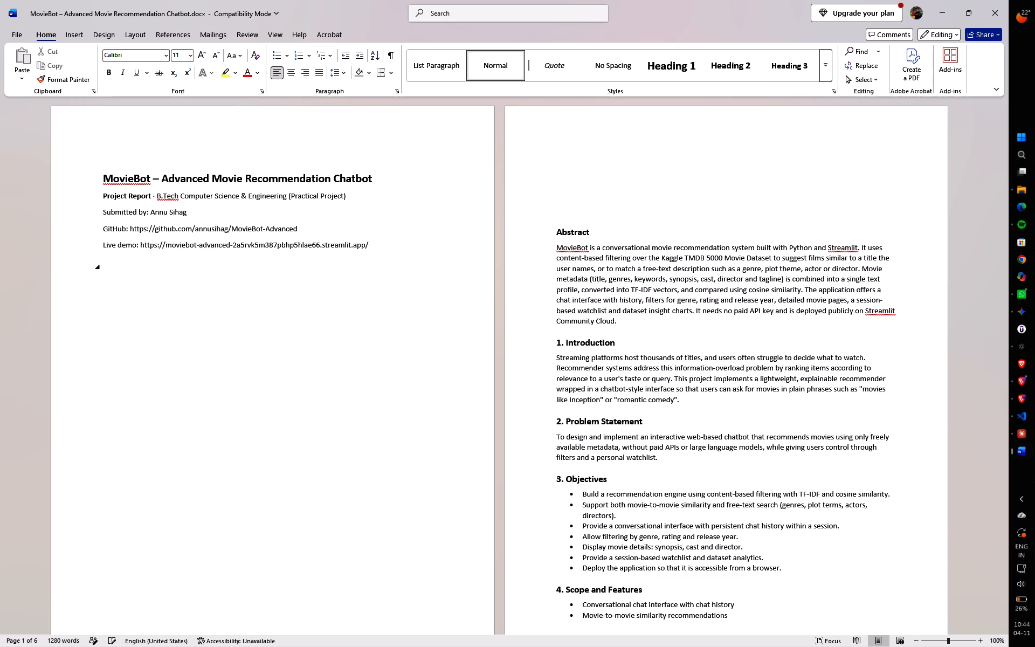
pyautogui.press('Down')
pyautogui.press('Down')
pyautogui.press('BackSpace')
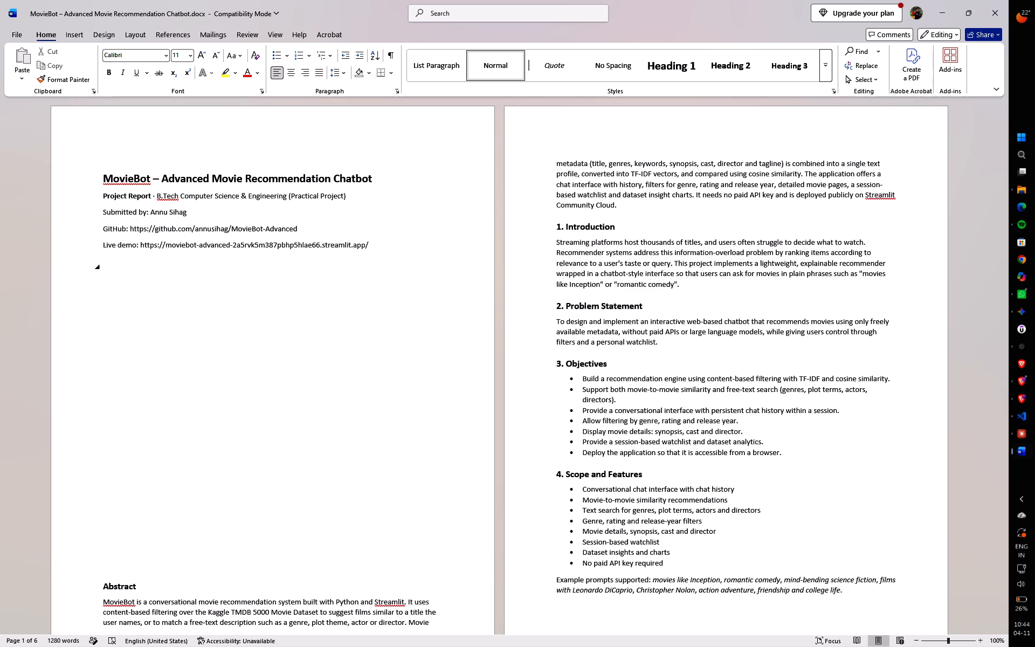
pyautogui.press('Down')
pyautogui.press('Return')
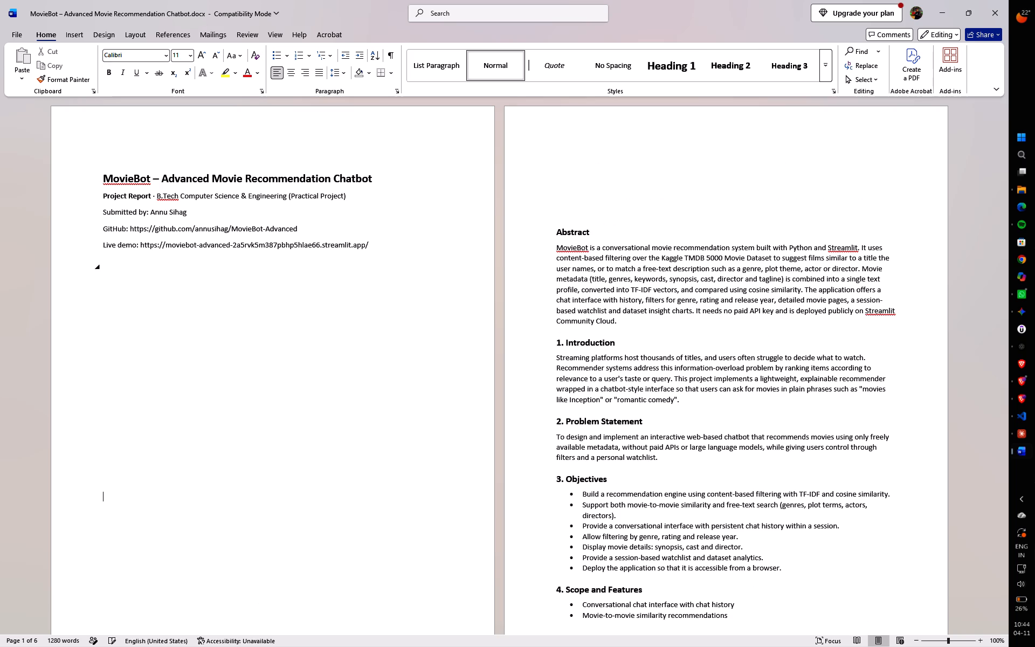
# Adjust the empty lines above the Abstract heading until it starts at the very top of page 2 of the report.
pyautogui.press('Up')
pyautogui.press('BackSpace')
pyautogui.press('Down')
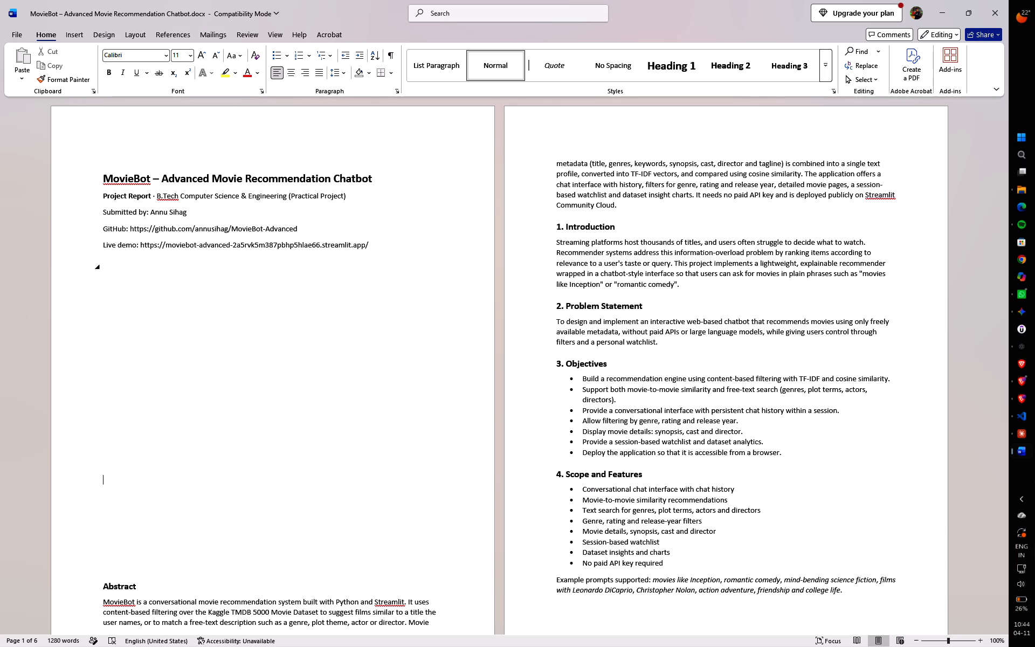
pyautogui.press('Return')
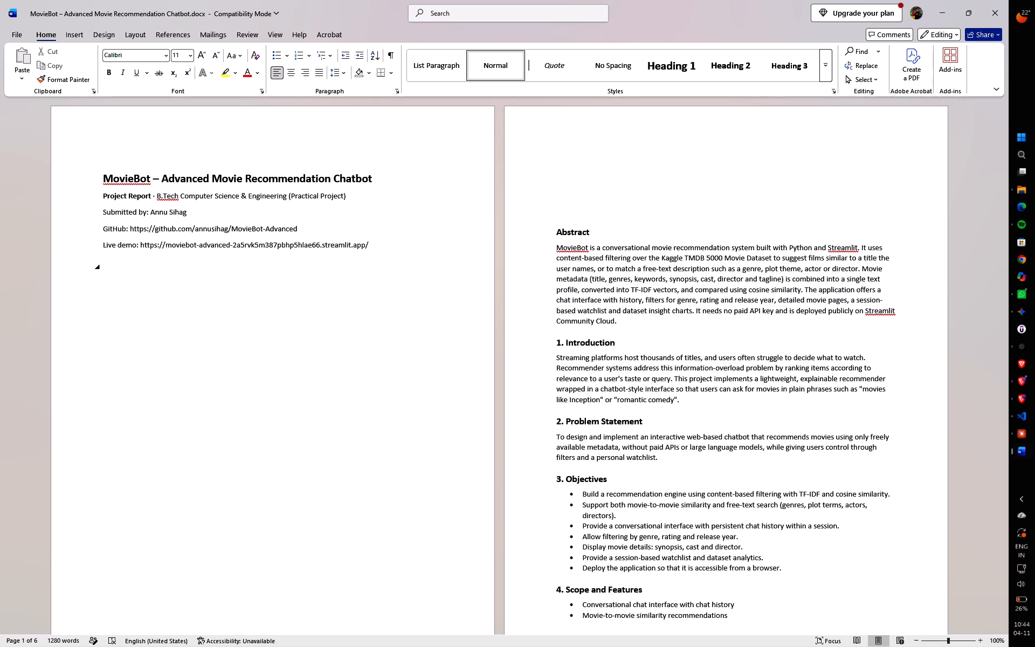
pyautogui.click(554, 226)
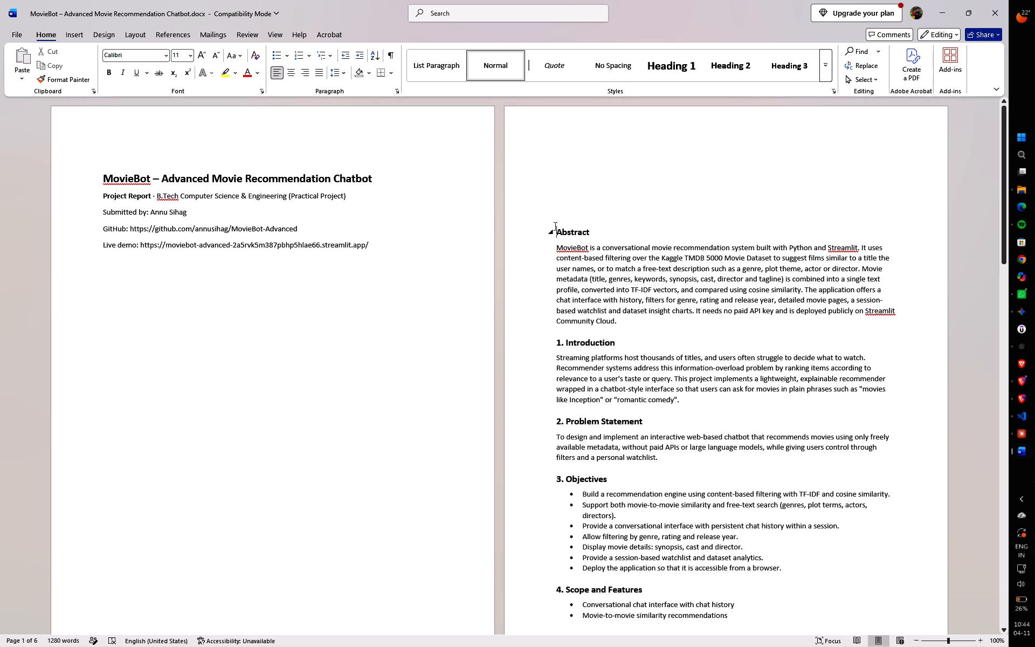
pyautogui.press('Up')
pyautogui.press('BackSpace')
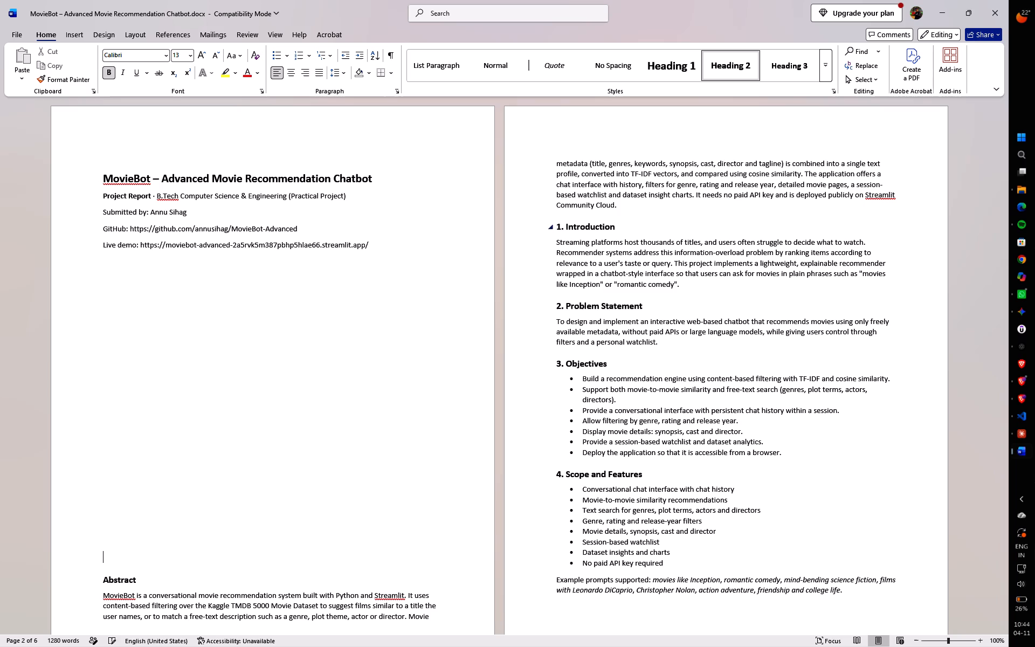
pyautogui.press('Return')
pyautogui.press('Return')
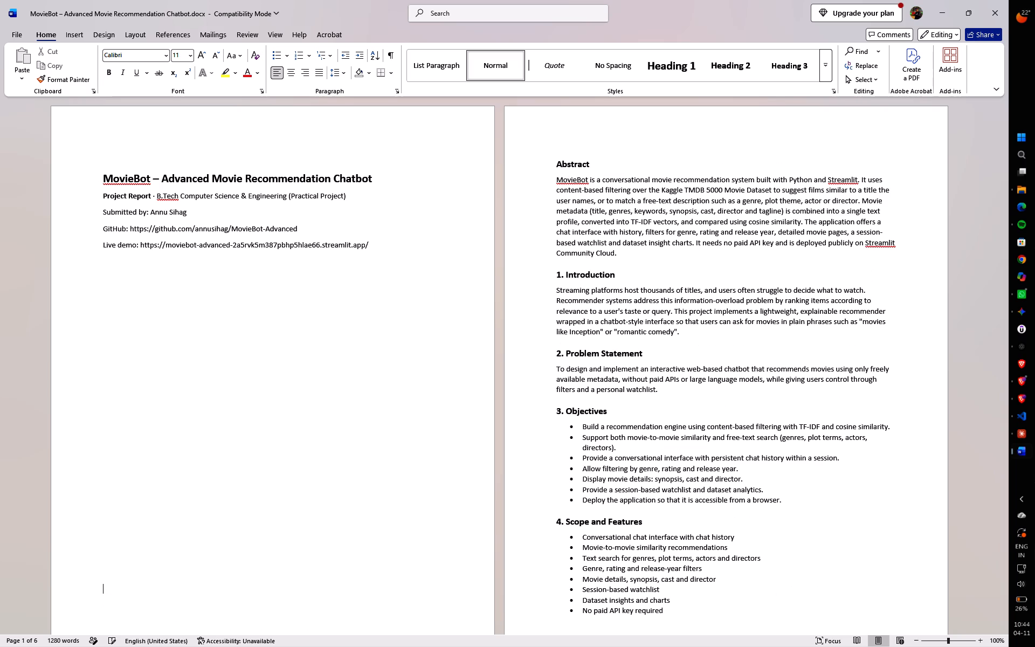
pyautogui.click(350, 277)
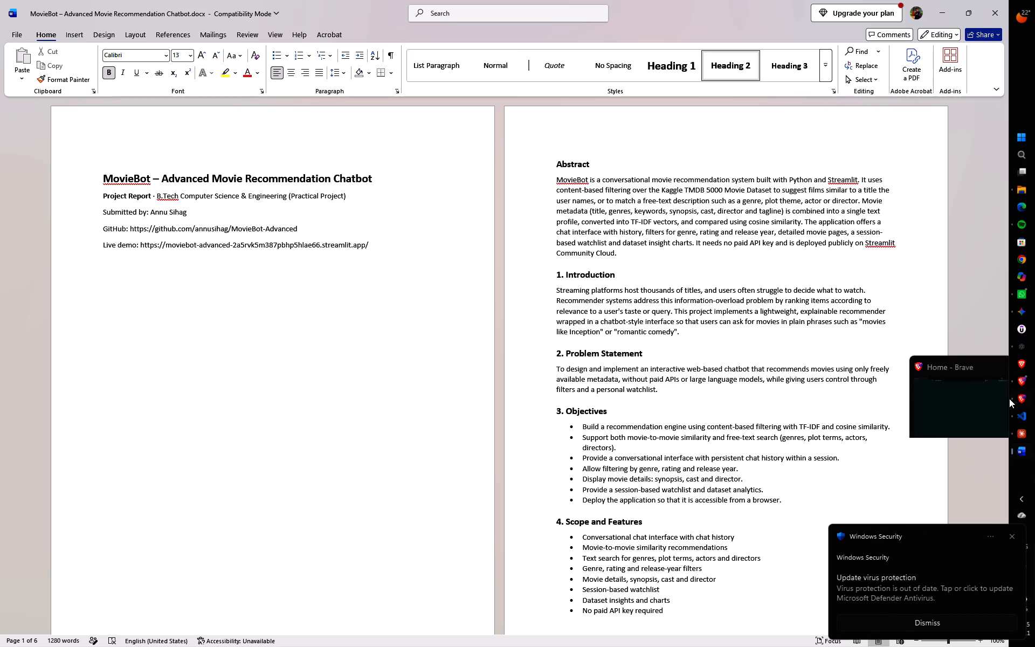
# Switch to the Brave window, dismiss the festival pop-up, and look through the NIILM University home page and its quick-access cards.
pyautogui.click(976, 397)
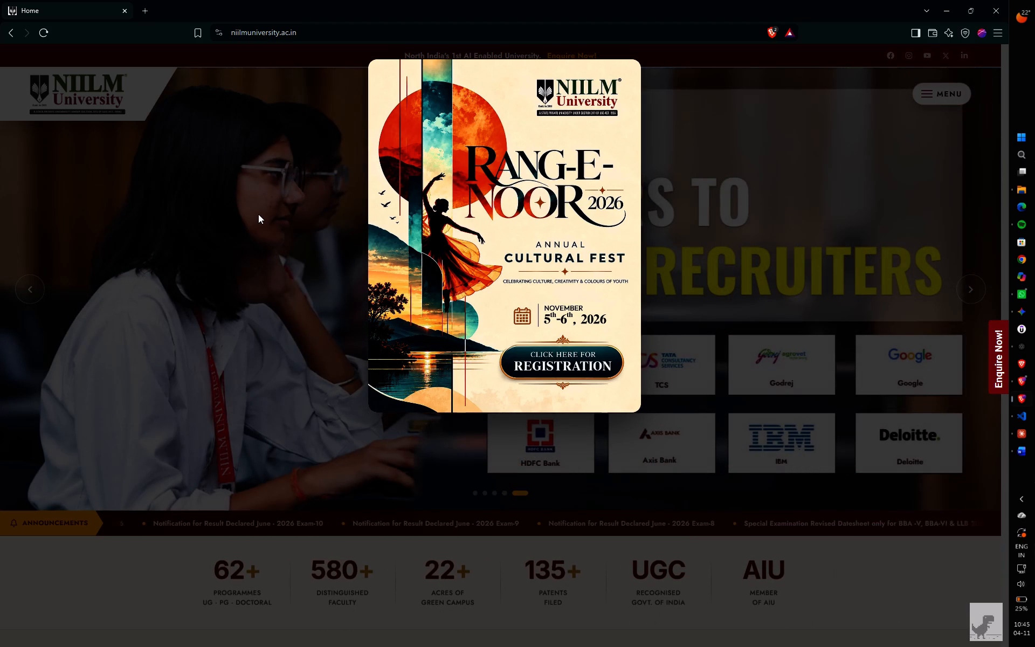
pyautogui.click(258, 214)
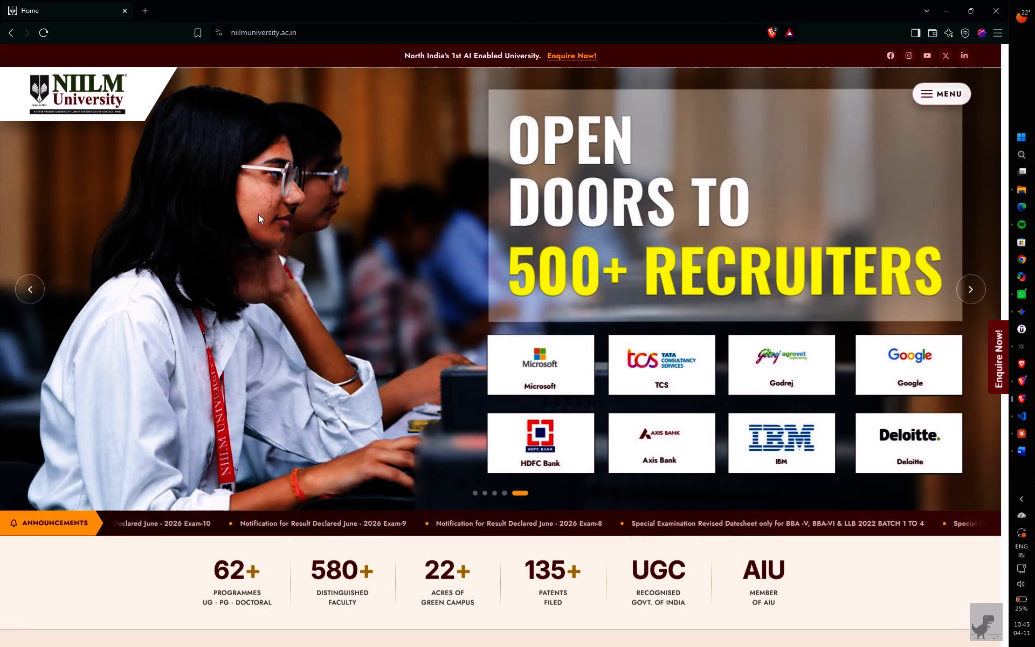
pyautogui.scroll(1, 417, 382)
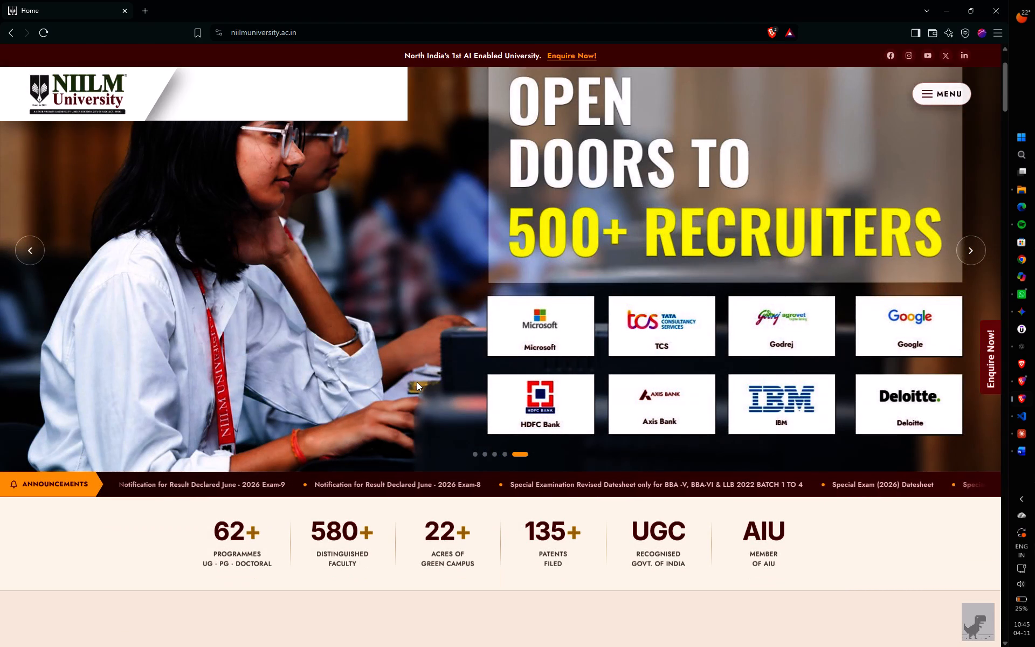
pyautogui.scroll(1, 417, 382)
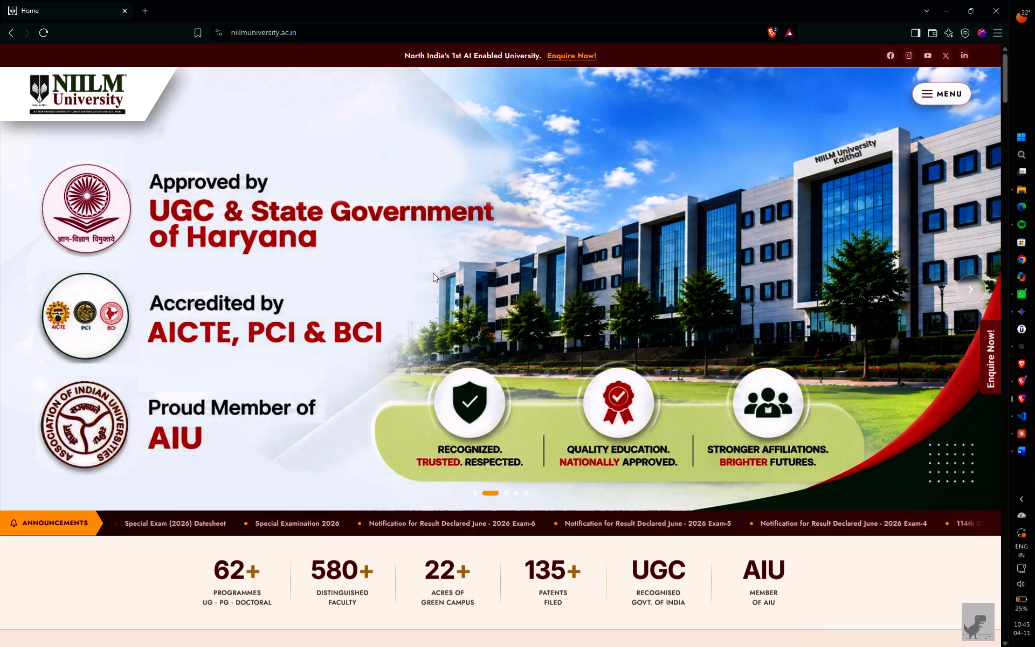
pyautogui.scroll(-7, 268, 225)
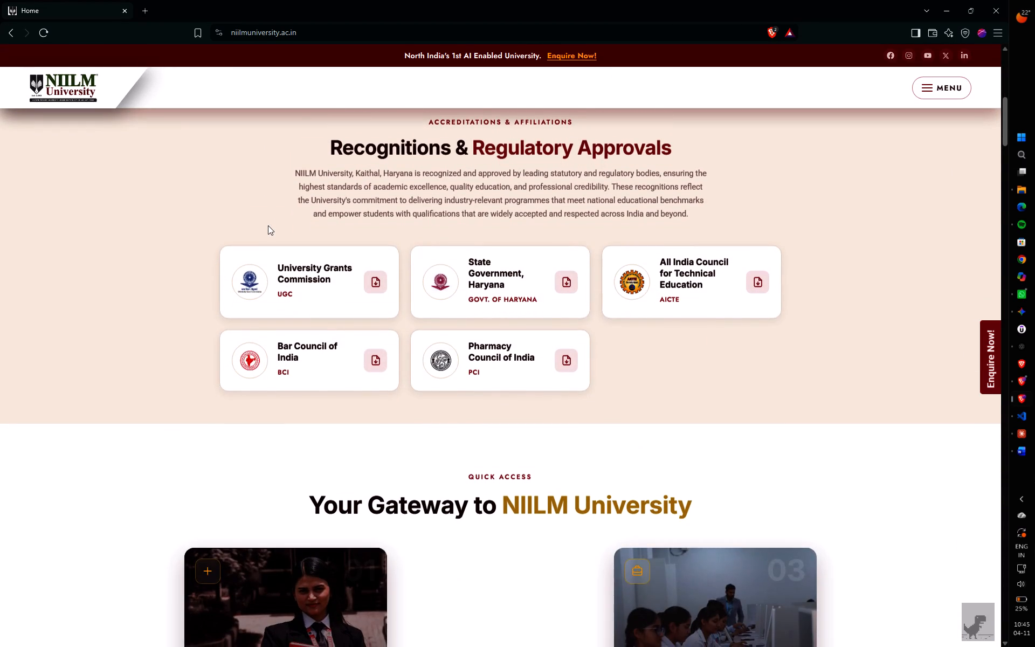
pyautogui.scroll(-6, 268, 225)
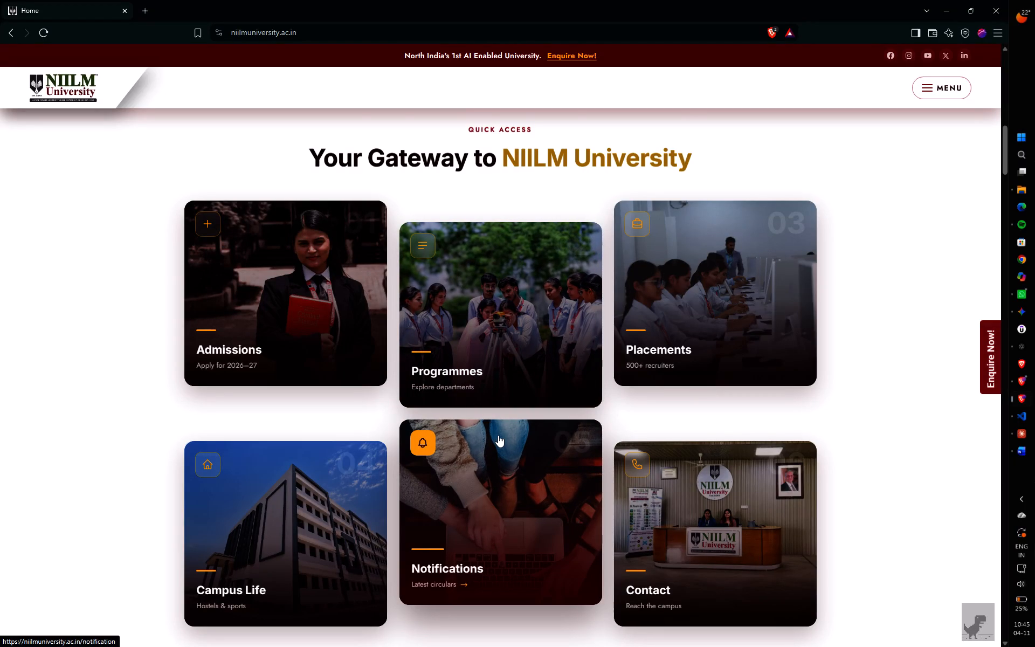
pyautogui.scroll(-2, 498, 435)
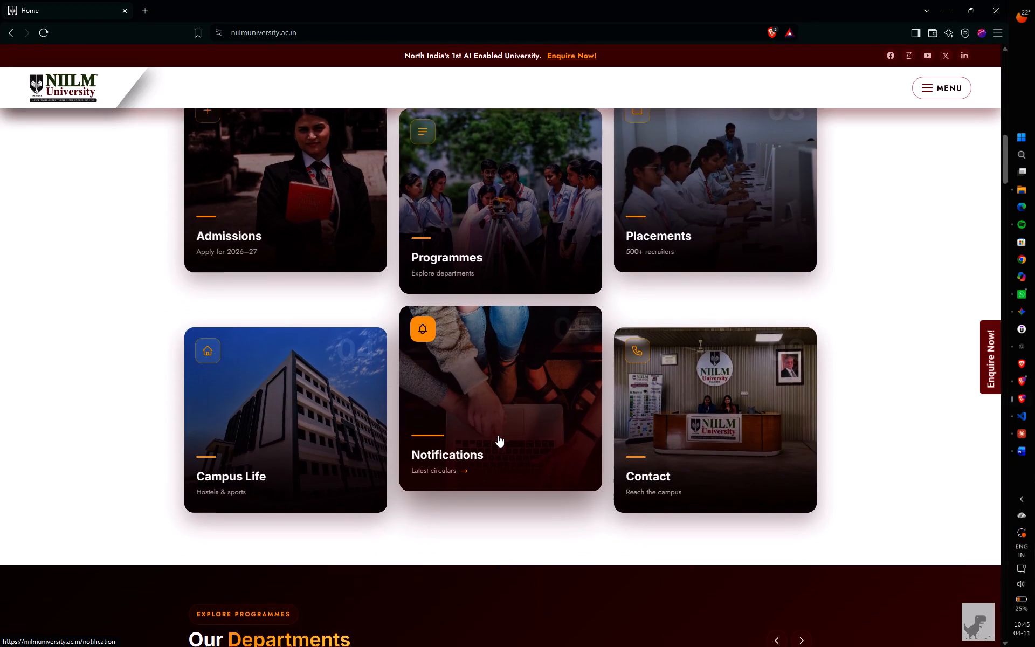
pyautogui.scroll(-1, 498, 435)
# Open the Placements page from the quick-access cards and read through the Placement Cell and Activities content down to the footer.
pyautogui.click(741, 182)
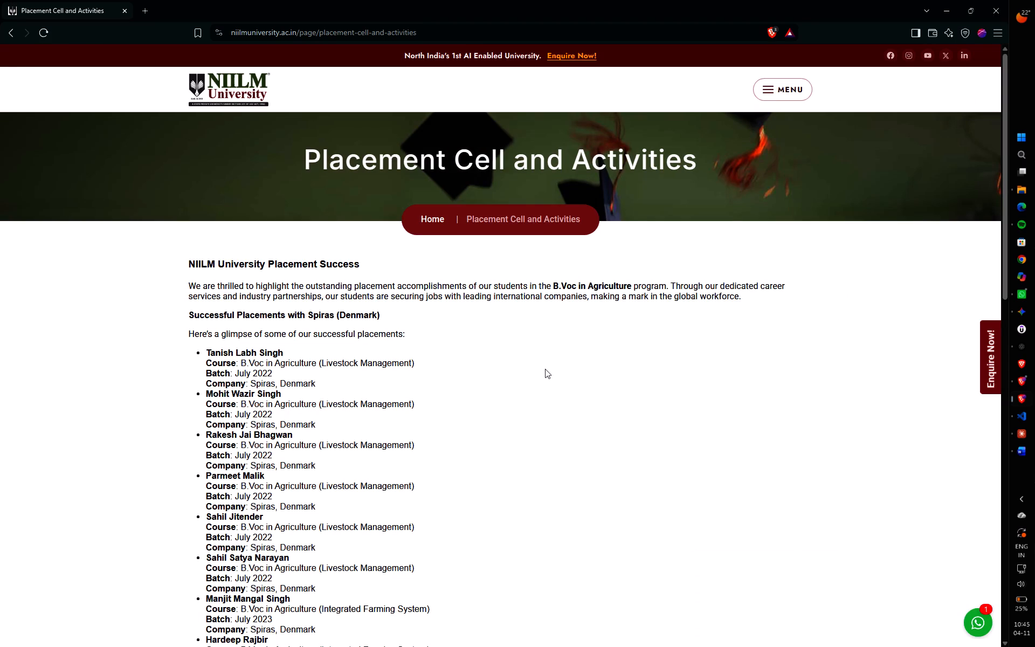
pyautogui.scroll(-3, 545, 369)
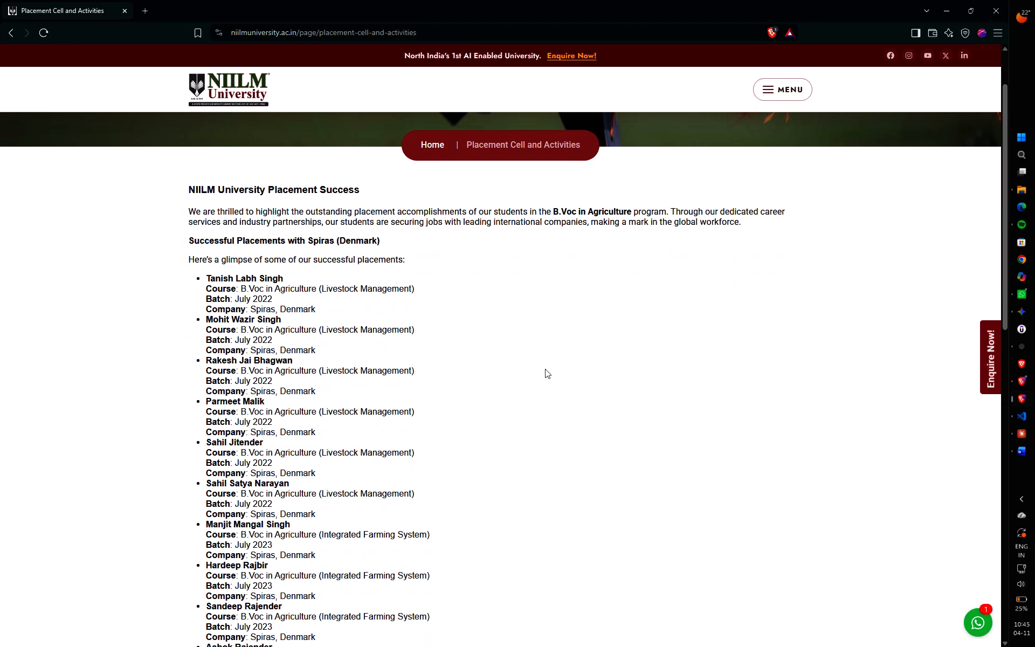
pyautogui.scroll(-4, 545, 369)
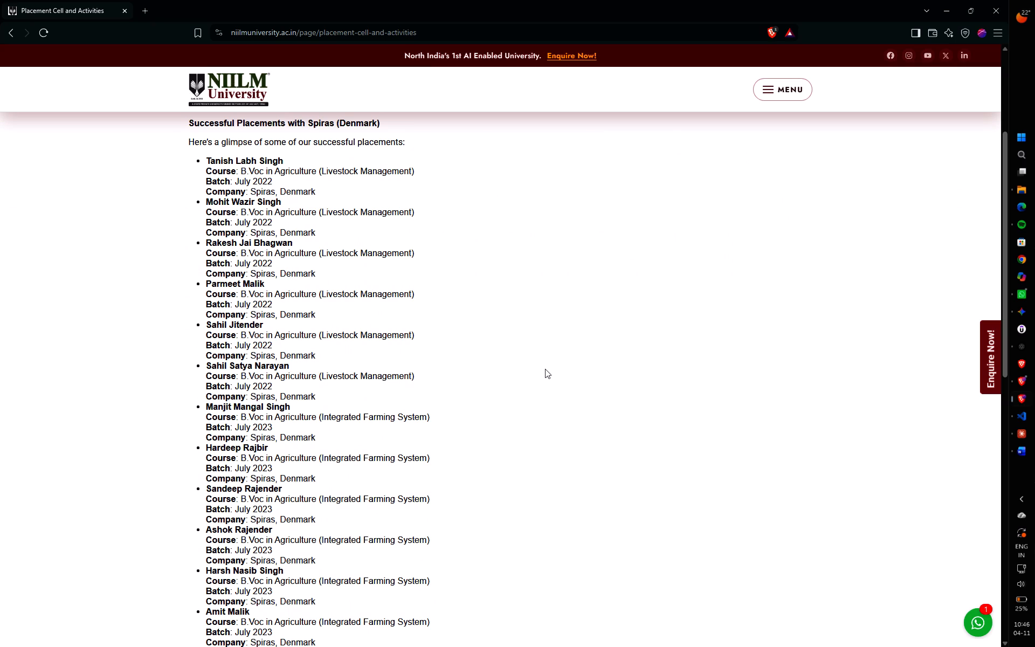
pyautogui.scroll(-4, 545, 369)
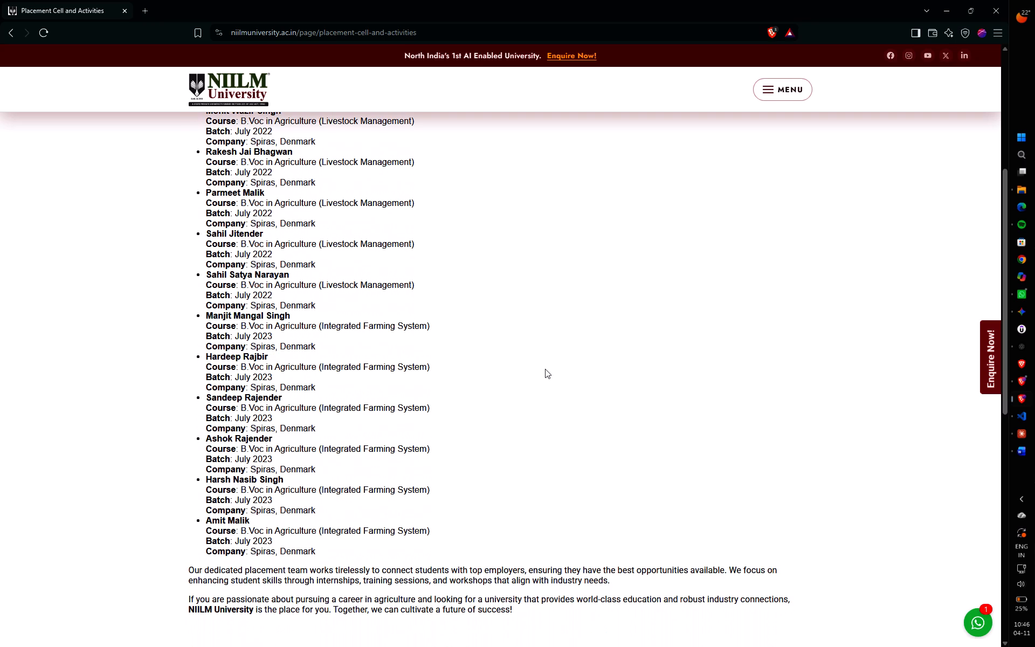
pyautogui.scroll(3, 545, 369)
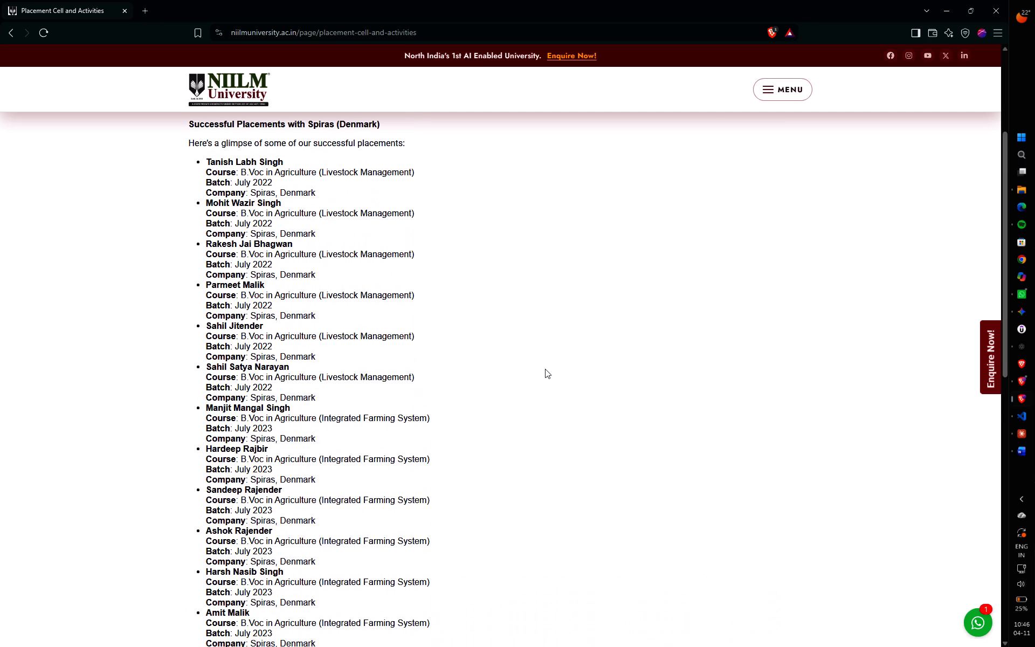
pyautogui.scroll(2, 545, 369)
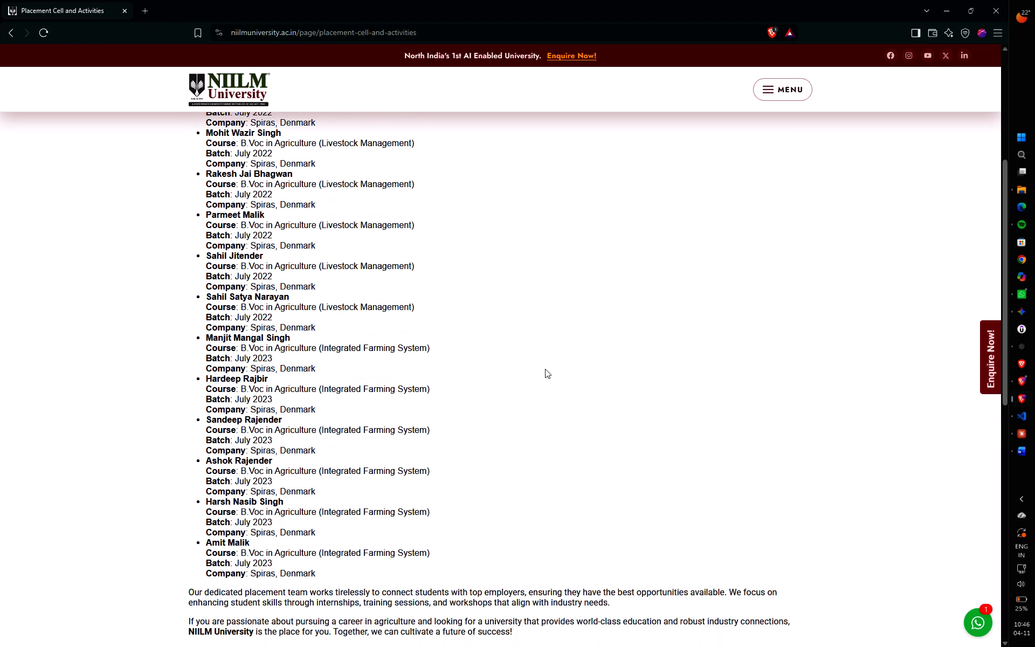
pyautogui.scroll(-10, 545, 369)
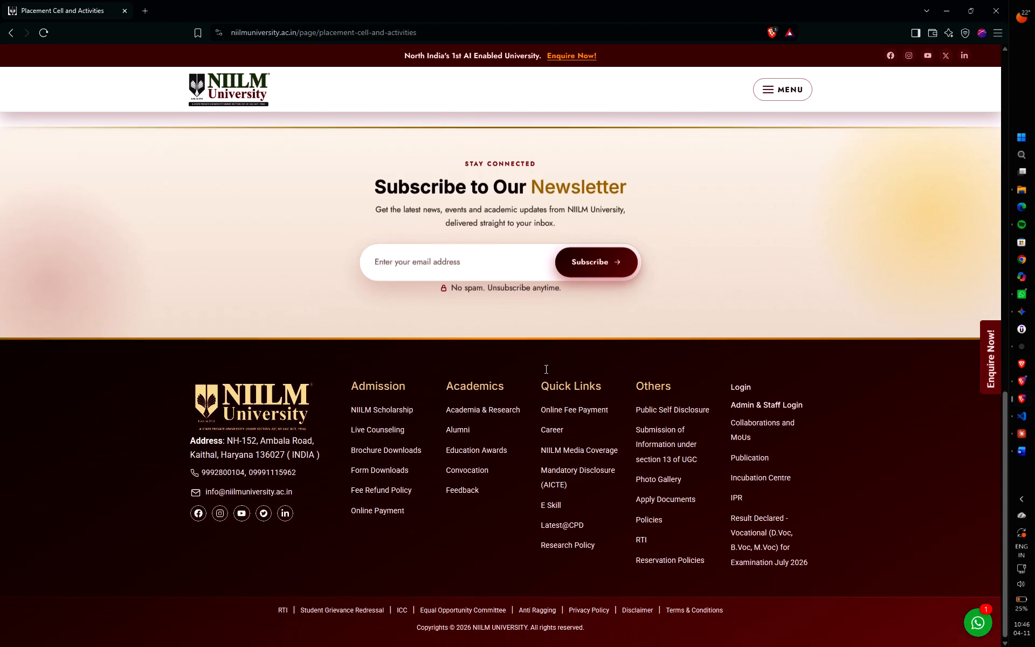
pyautogui.scroll(10, 545, 369)
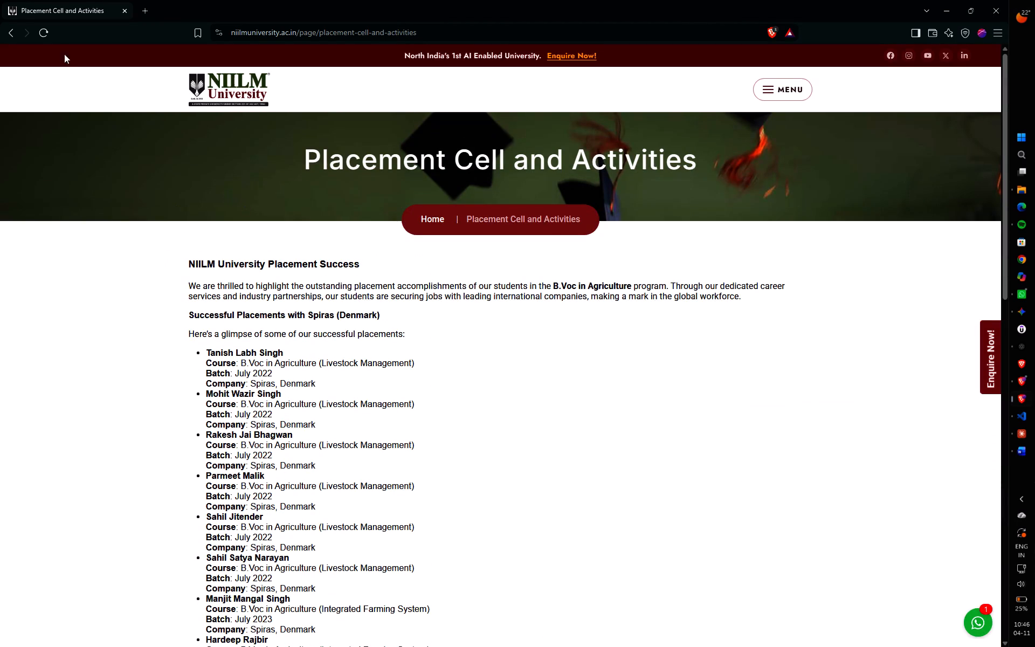
# Return to the university home page, dismiss the pop-up, and open the Beauty and Wellness department through Programmes.
pyautogui.click(13, 29)
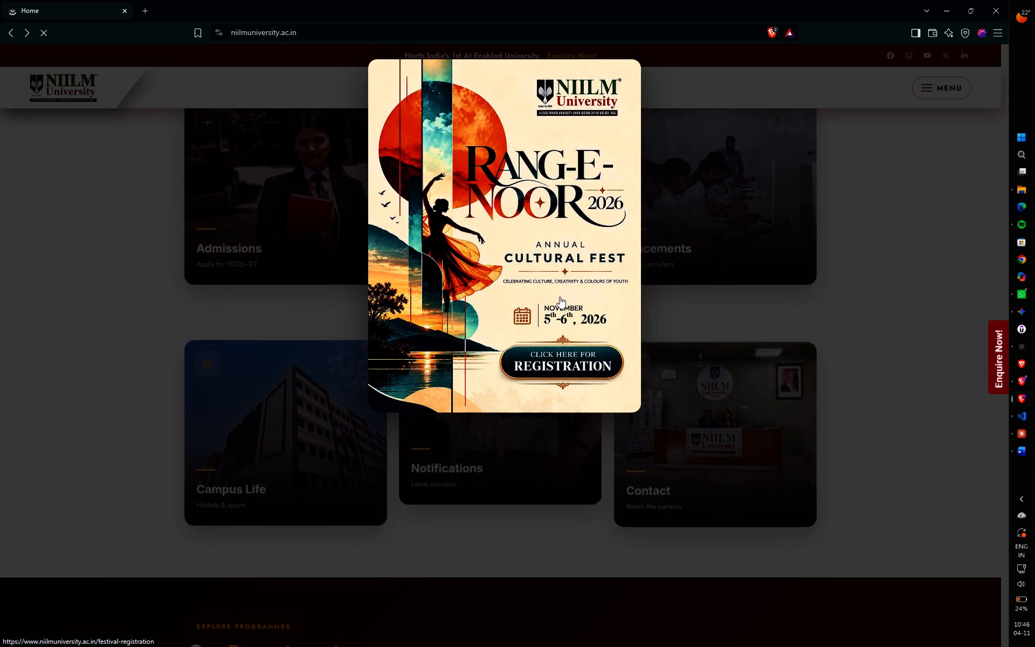
pyautogui.click(720, 327)
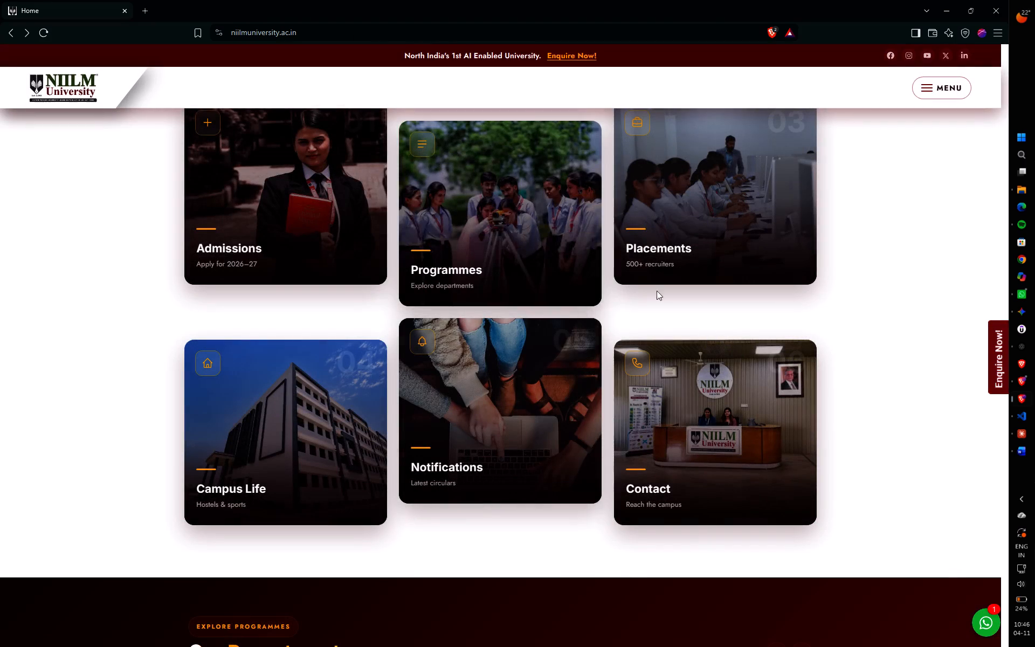
pyautogui.click(522, 236)
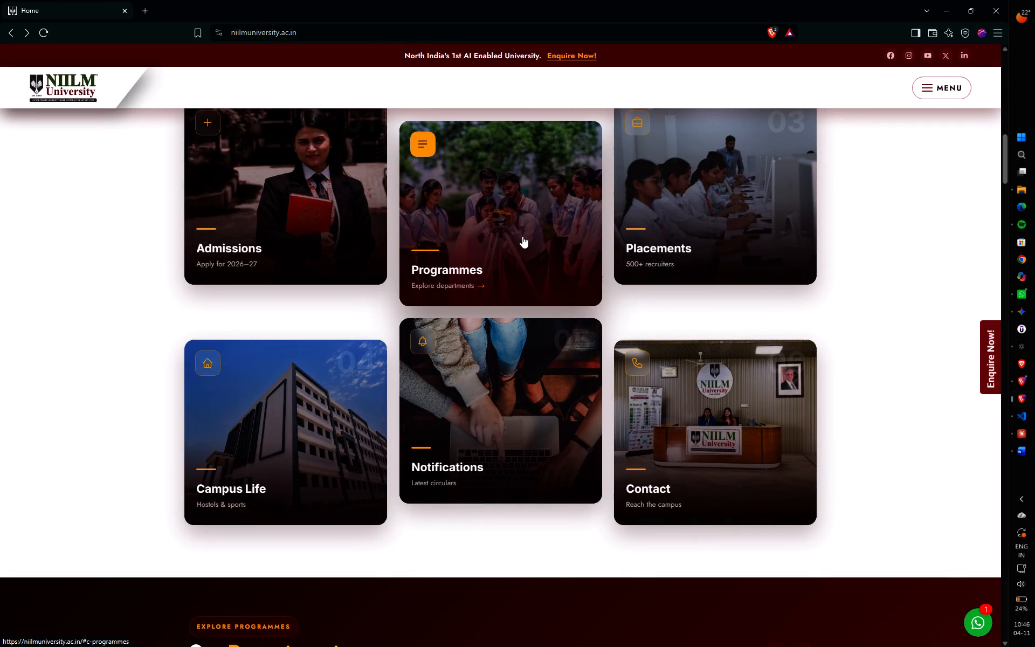
pyautogui.doubleClick(522, 236)
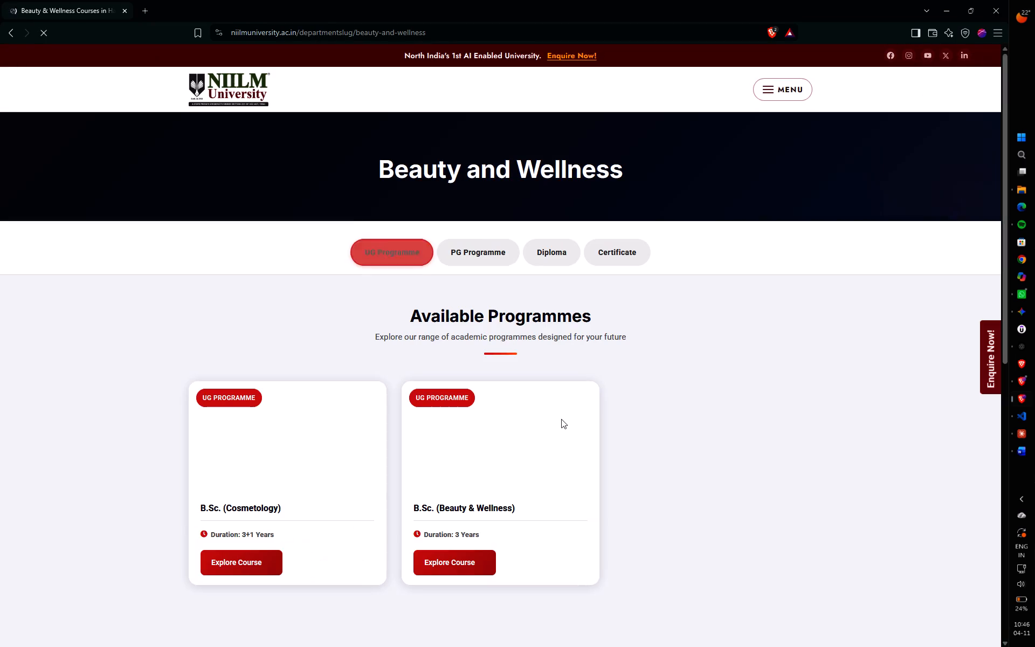
# Go back to the home page's departments section and examine the Why Choose NIILM and Our Top Recruiters sections.
pyautogui.click(13, 35)
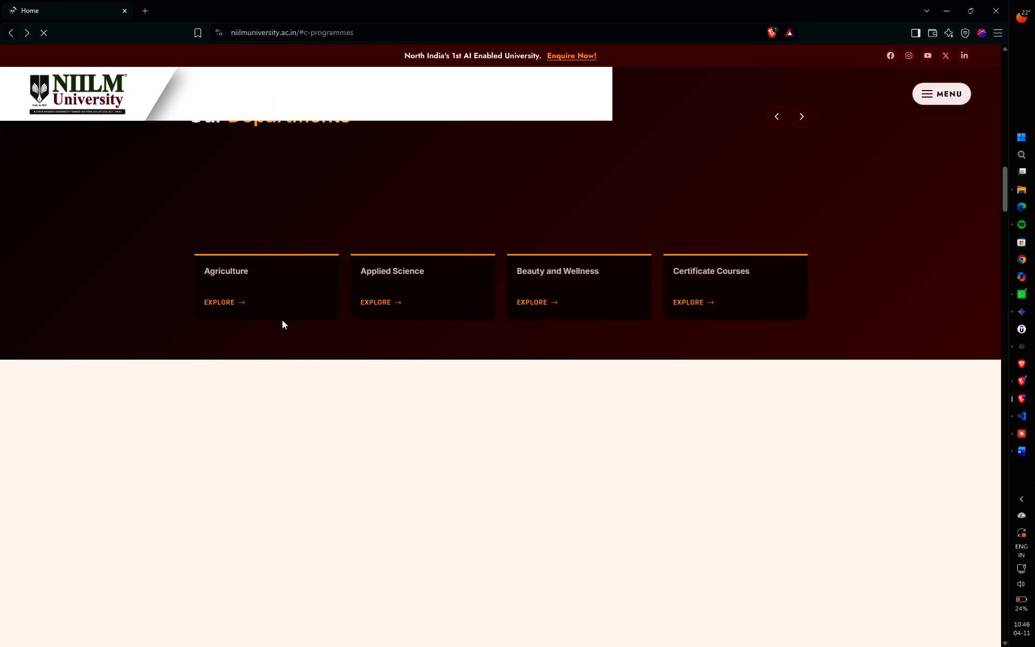
pyautogui.click(465, 492)
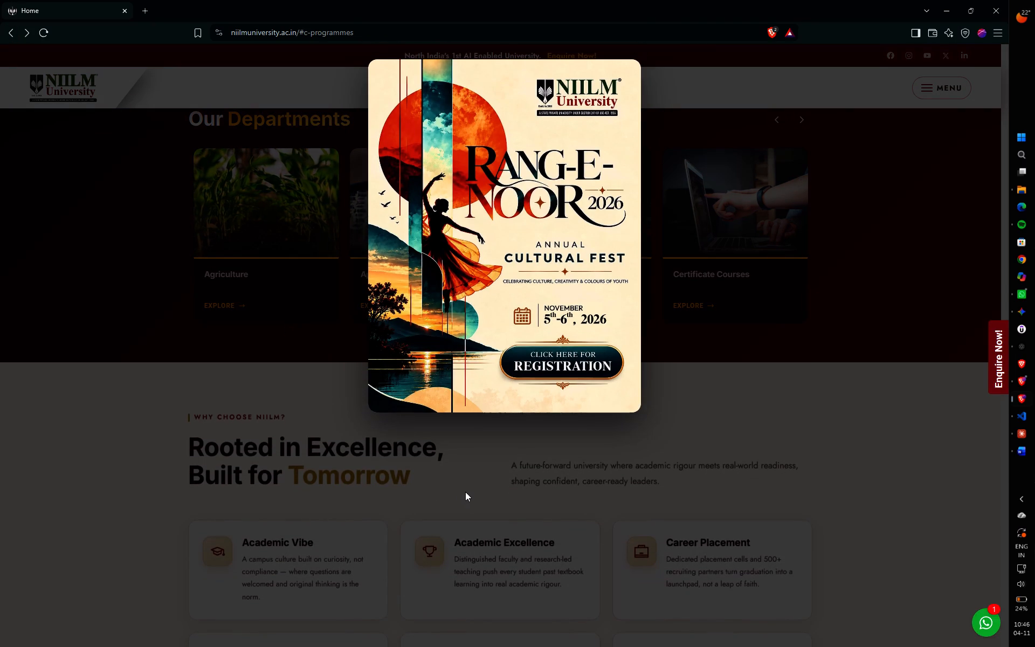
pyautogui.scroll(-6, 465, 492)
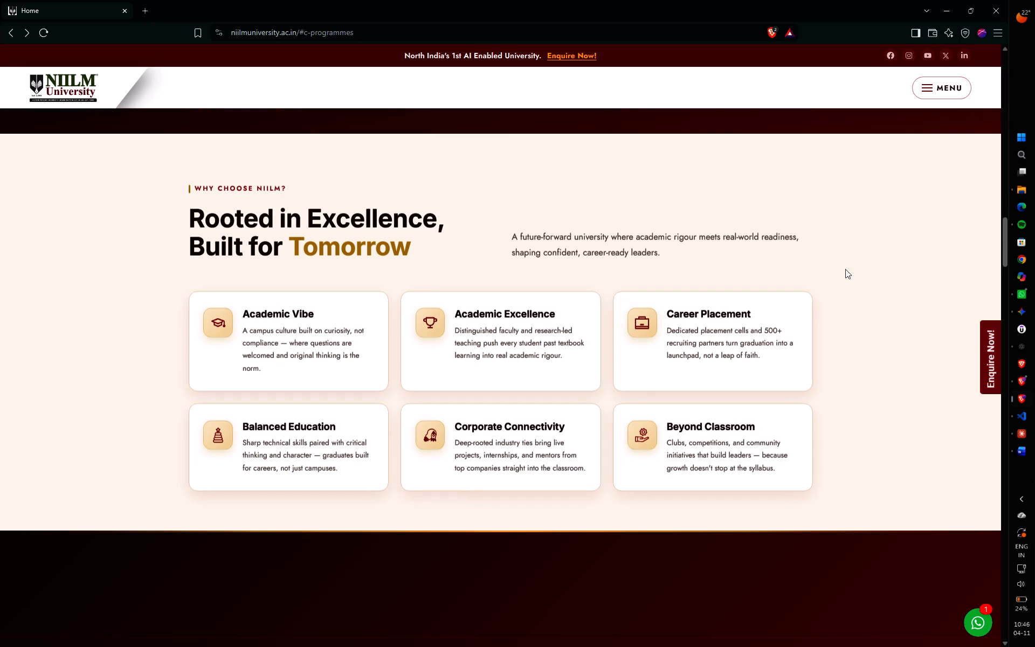
pyautogui.click(712, 329)
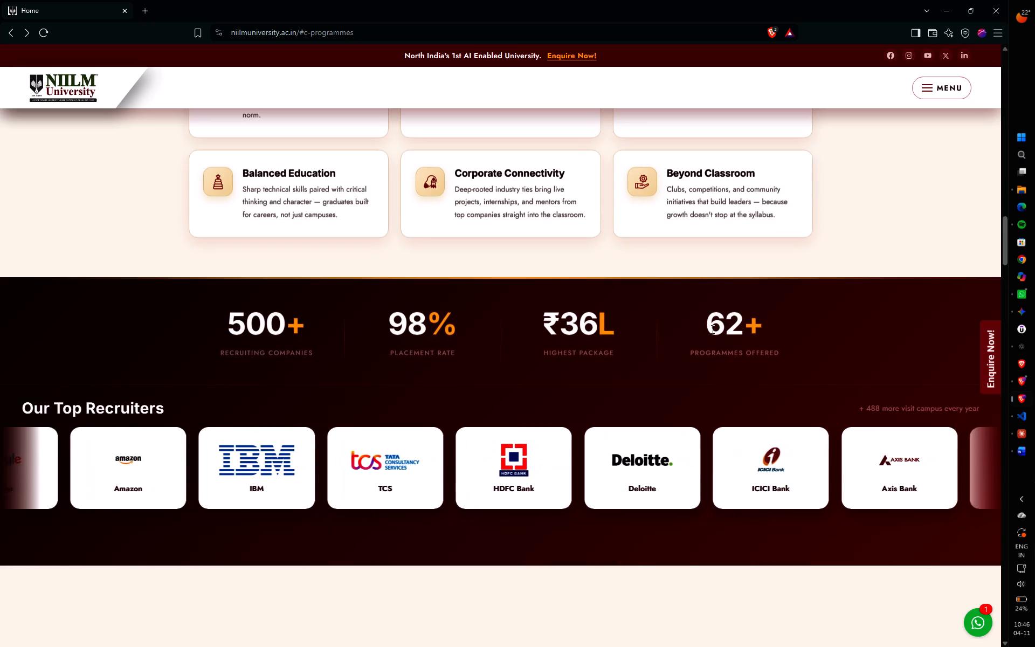
pyautogui.scroll(12, 302, 408)
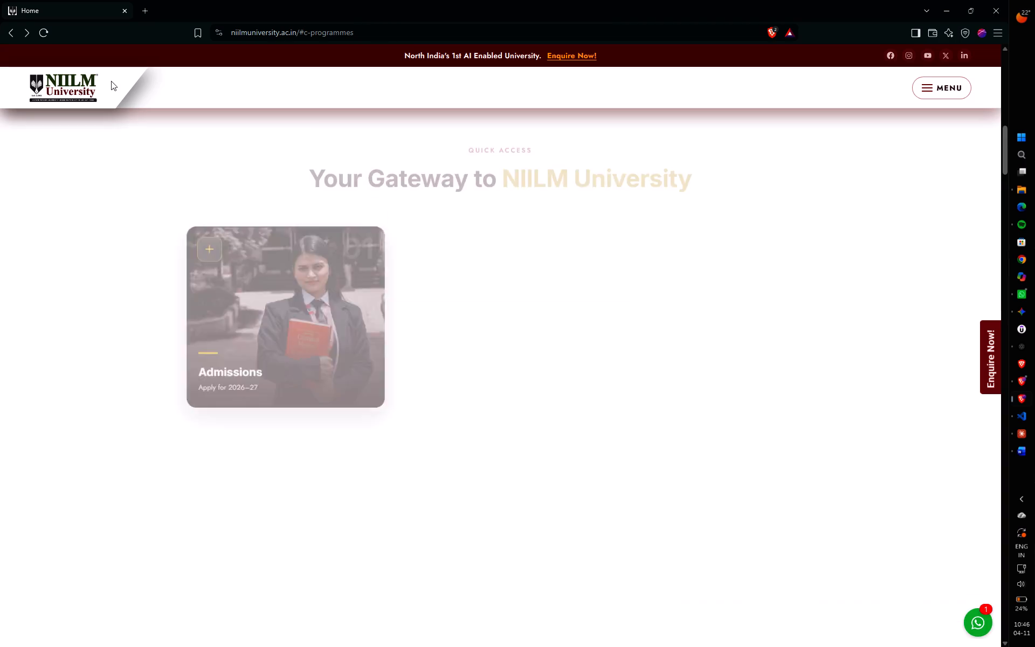
# Run an image search for "niilm university logo" and copy the wide NIILM University logo marked "Estd. in 2011".
pyautogui.click(7, 30)
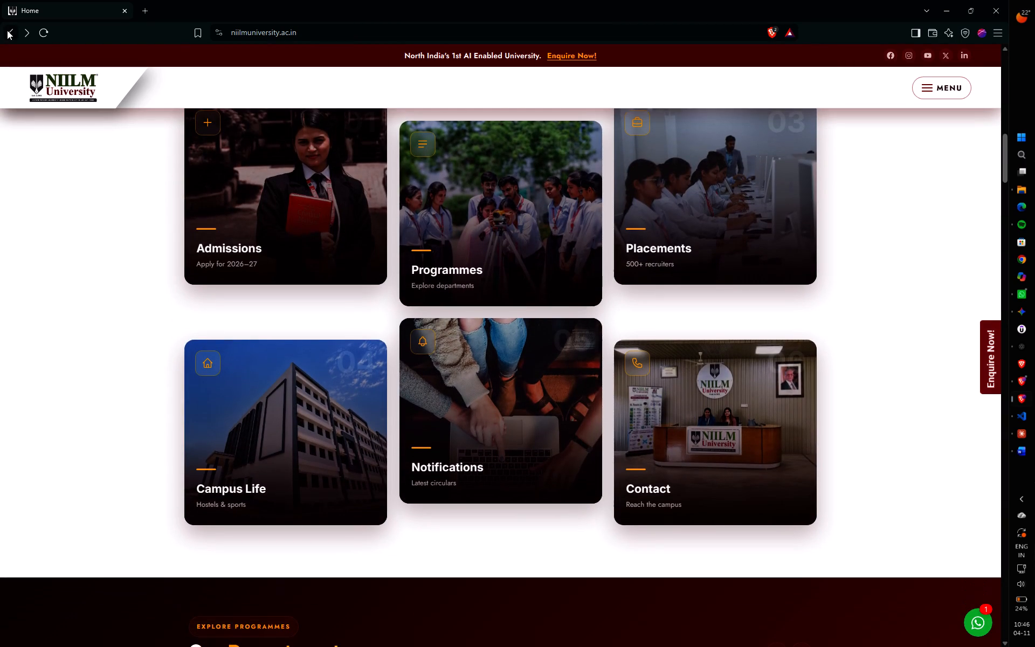
pyautogui.click(7, 30)
pyautogui.click(7, 30)
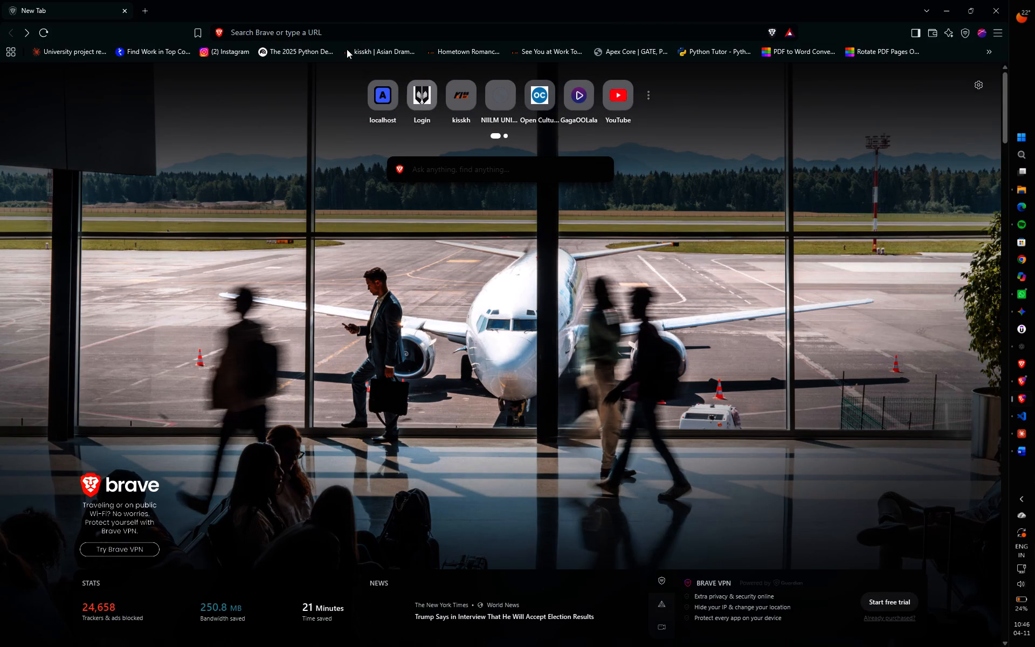
pyautogui.doubleClick(300, 26)
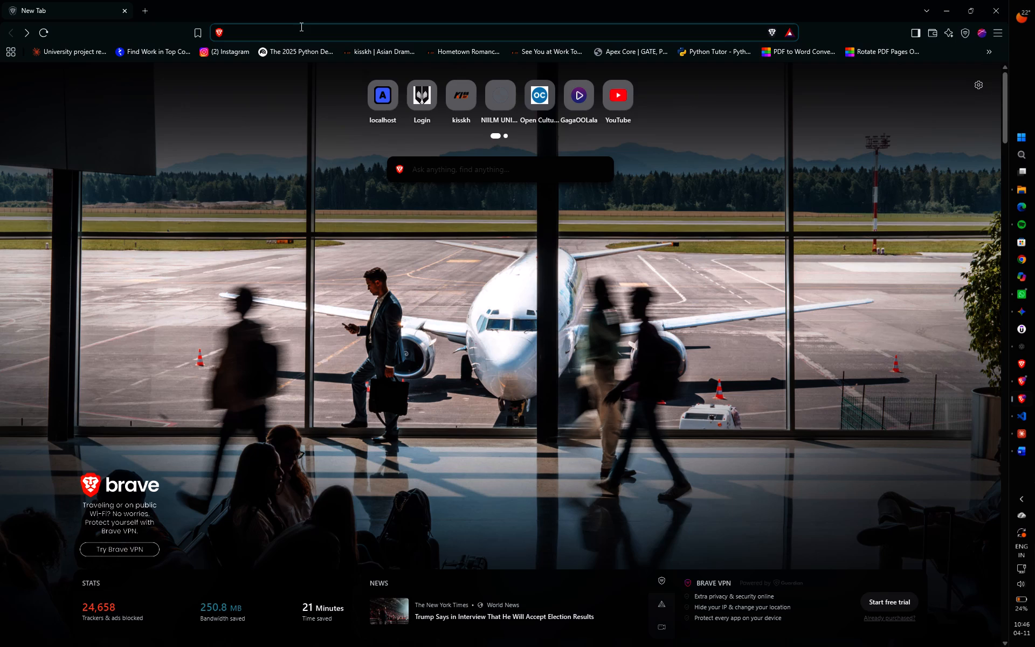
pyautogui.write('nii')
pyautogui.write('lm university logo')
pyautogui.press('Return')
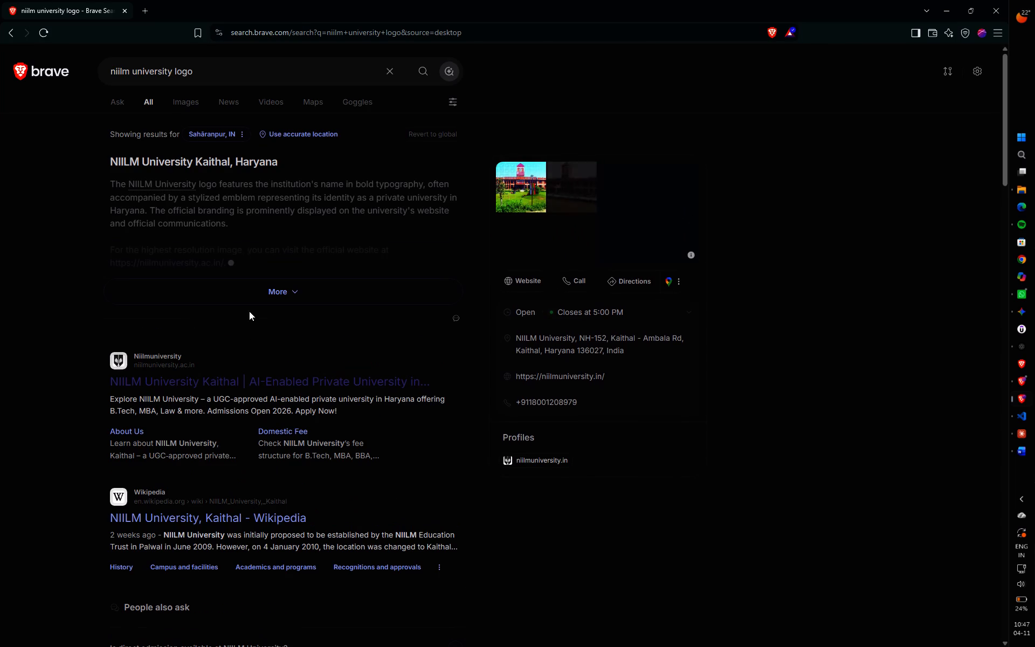
pyautogui.click(186, 100)
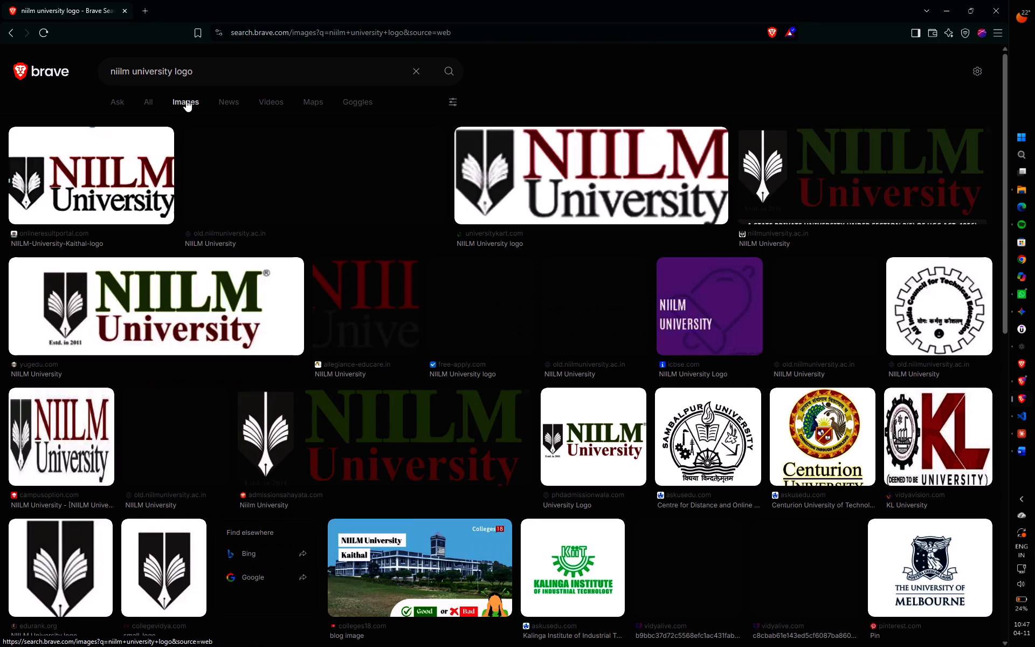
pyautogui.click(136, 304)
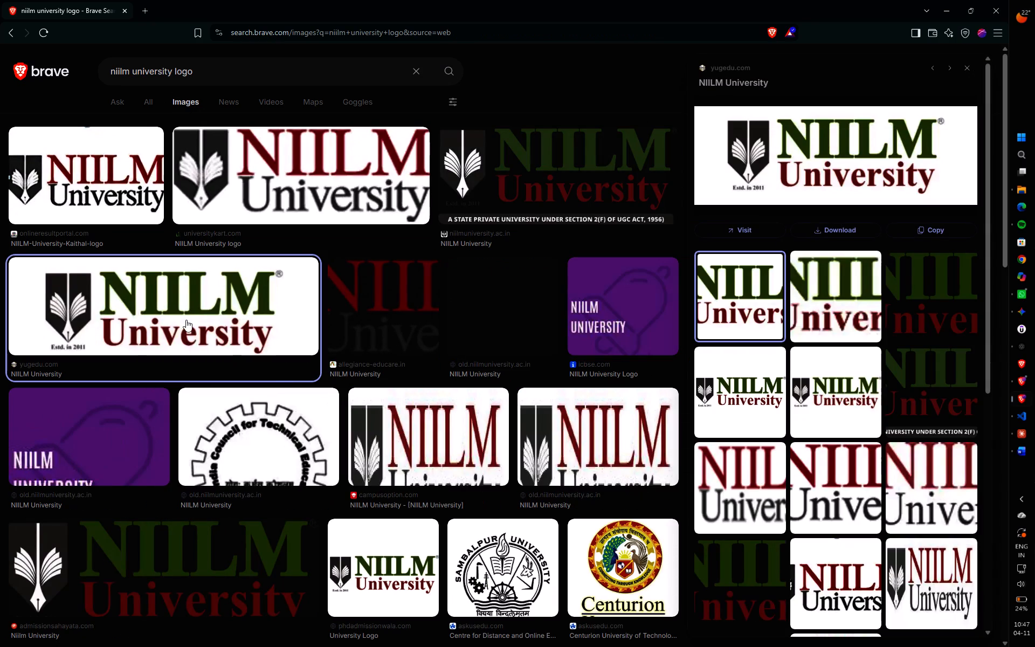
pyautogui.rightClick(186, 320)
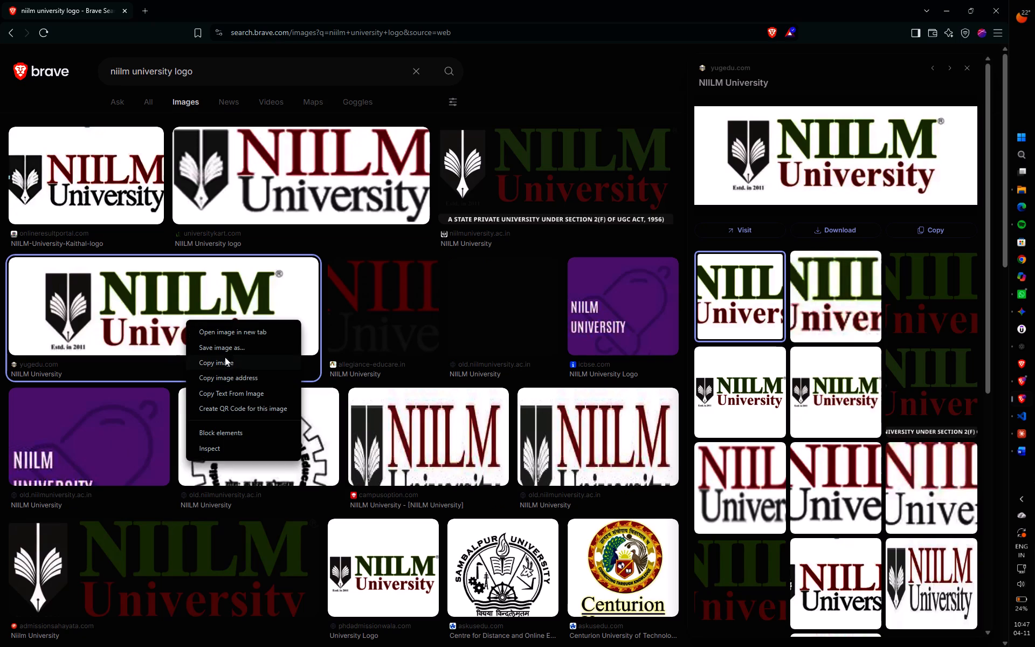
pyautogui.click(231, 366)
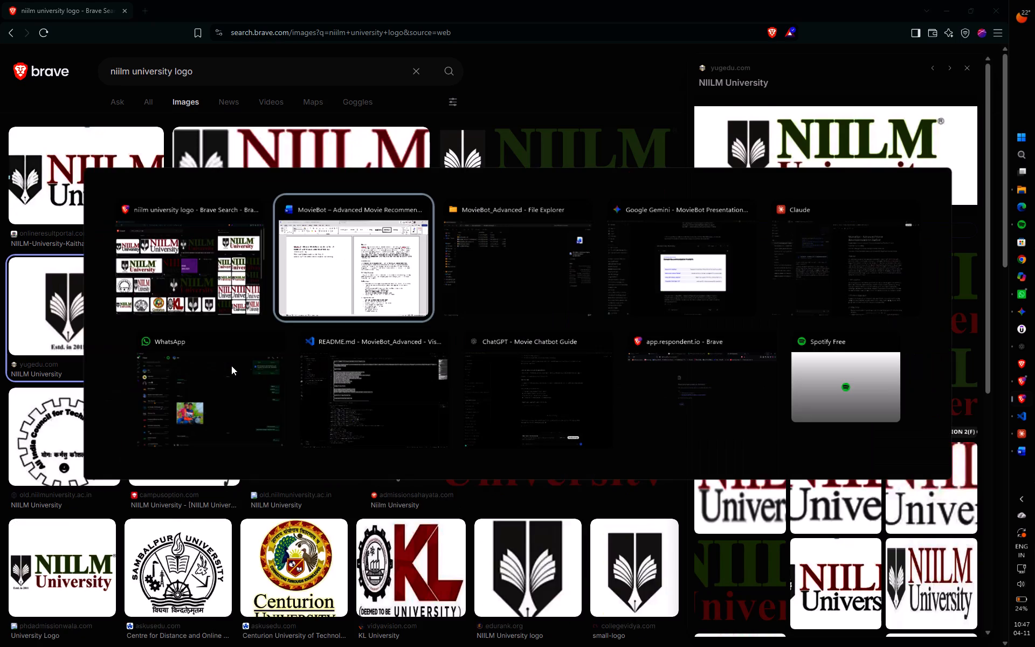
# Switch to the MovieBot report in Word and insert three blank lines above the main title on the first page.
pyautogui.click(189, 128)
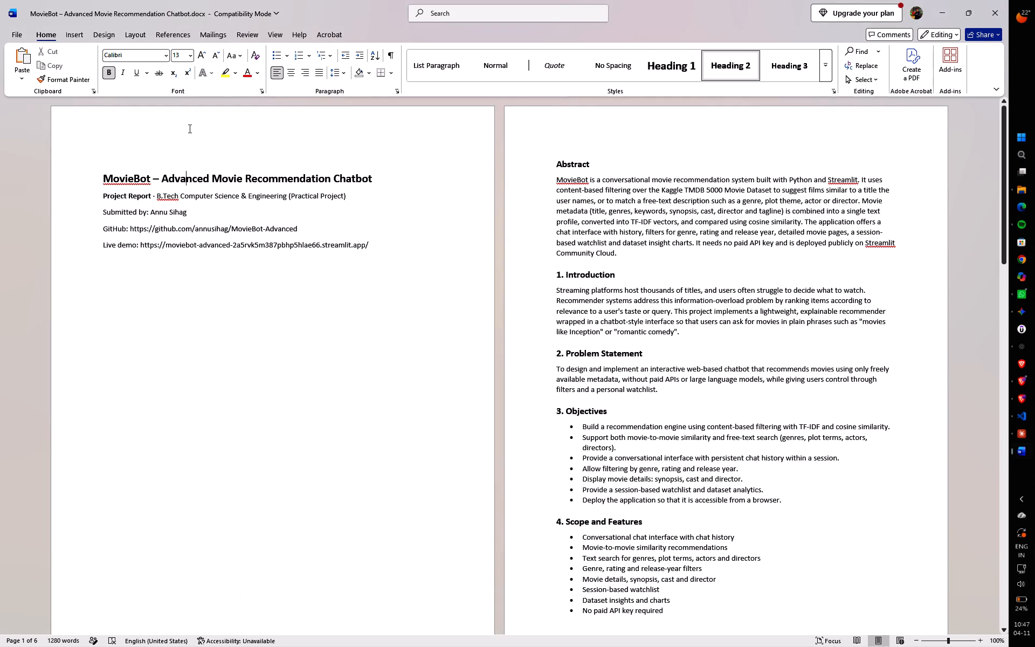
pyautogui.press('Up')
pyautogui.press('Left')
pyautogui.press('Left')
pyautogui.press('Left')
pyautogui.press('Left')
pyautogui.press('Left')
pyautogui.press('Left')
pyautogui.press('Left')
pyautogui.press('Left')
pyautogui.press('Left')
pyautogui.press('Left')
pyautogui.press('Left')
pyautogui.press('Left')
pyautogui.press('Left')
pyautogui.press('Left')
pyautogui.press('Left')
pyautogui.press('Left')
pyautogui.press('Left')
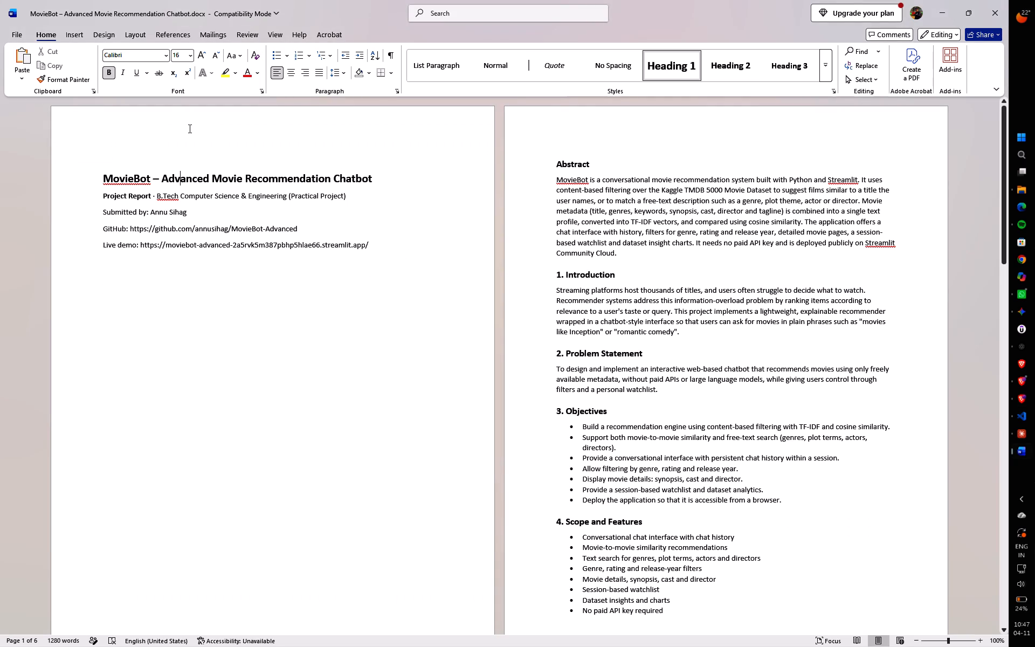
pyautogui.press('Return')
pyautogui.press('Return')
pyautogui.press('Return')
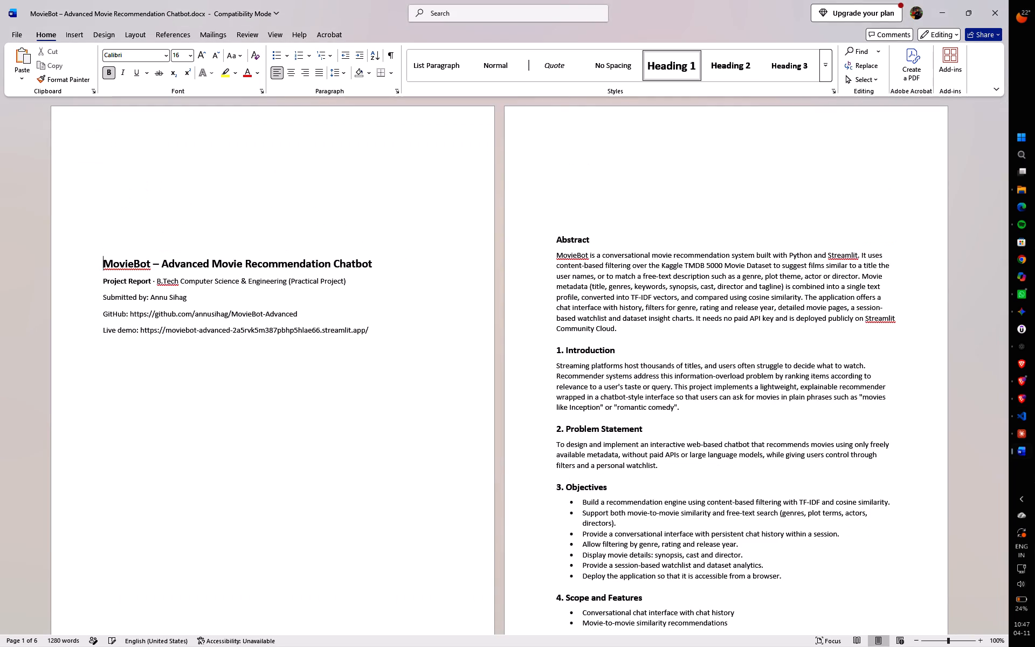
# Paste the copied university logo on the topmost blank line of the title page.
pyautogui.press('Up')
pyautogui.press('Up')
pyautogui.press('Up')
pyautogui.press('Up')
pyautogui.hotkey('ctrl', 'v')
# Stretch the logo horizontally to nearly the full text width and try to move it slightly higher on the page.
pyautogui.click(280, 211)
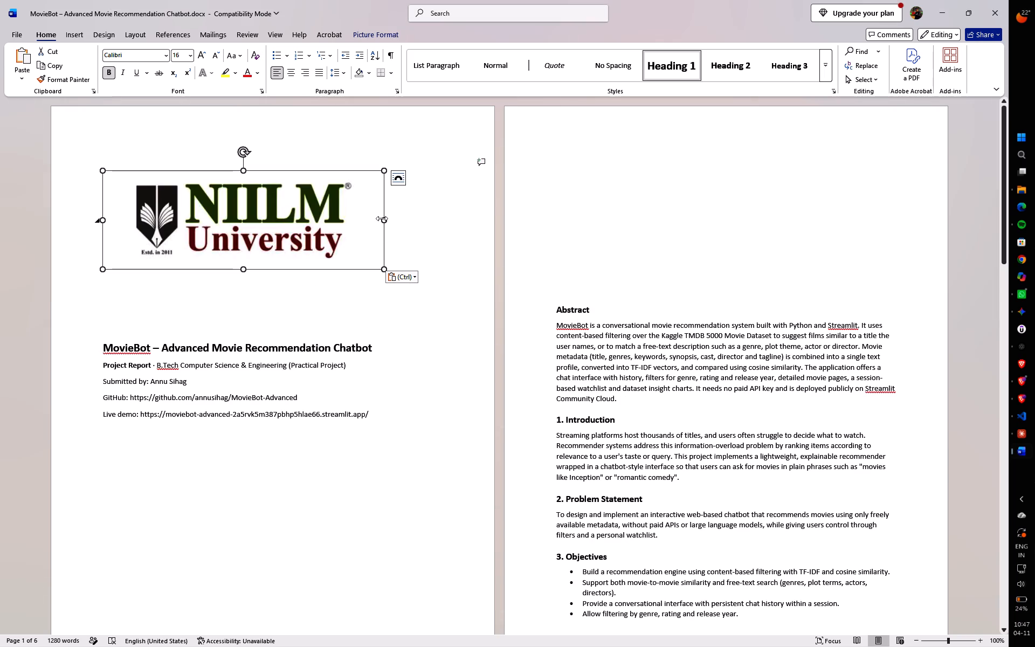
pyautogui.moveTo(382, 218); pyautogui.dragTo(431, 215)
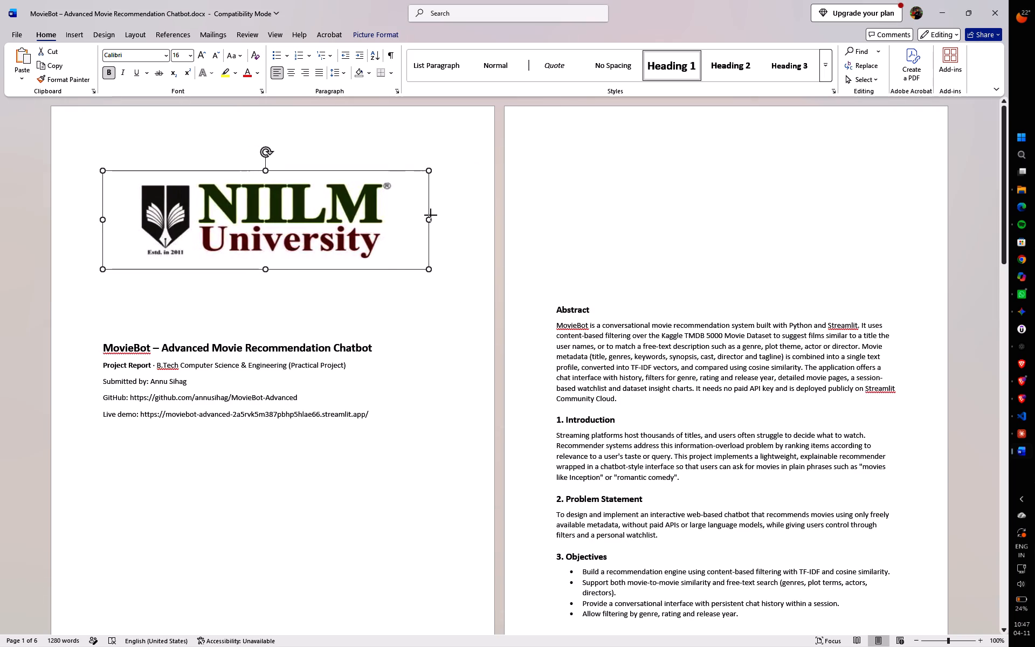
pyautogui.moveTo(431, 215); pyautogui.dragTo(432, 215)
pyautogui.moveTo(279, 222); pyautogui.dragTo(279, 192)
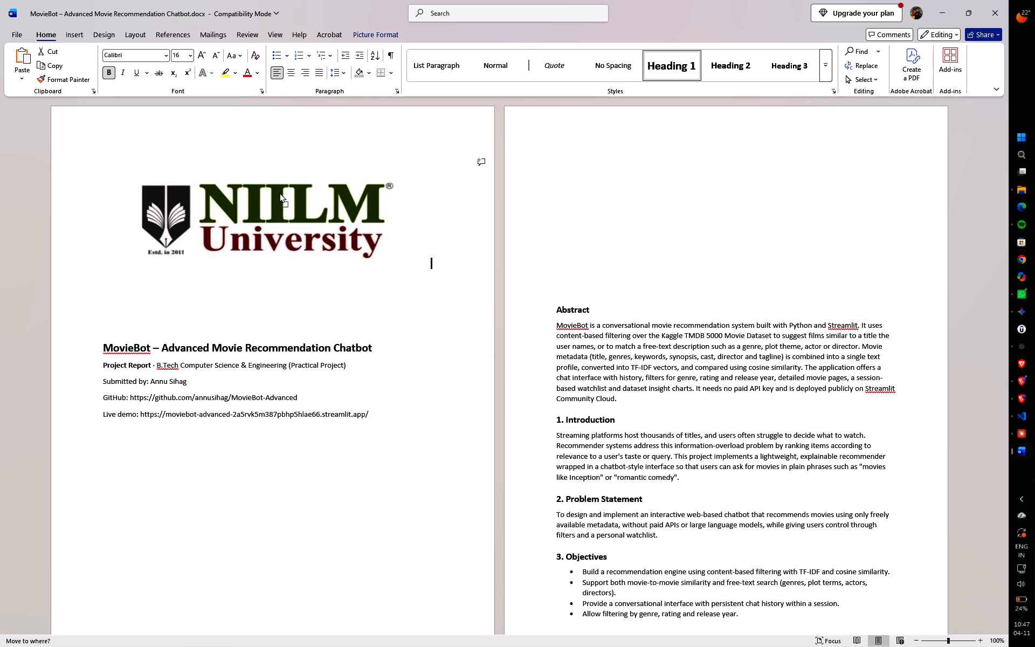
pyautogui.moveTo(279, 192); pyautogui.dragTo(281, 185)
# Add the line "School of Computer Science & Engineering" between the logo and the MovieBot title.
pyautogui.click(388, 298)
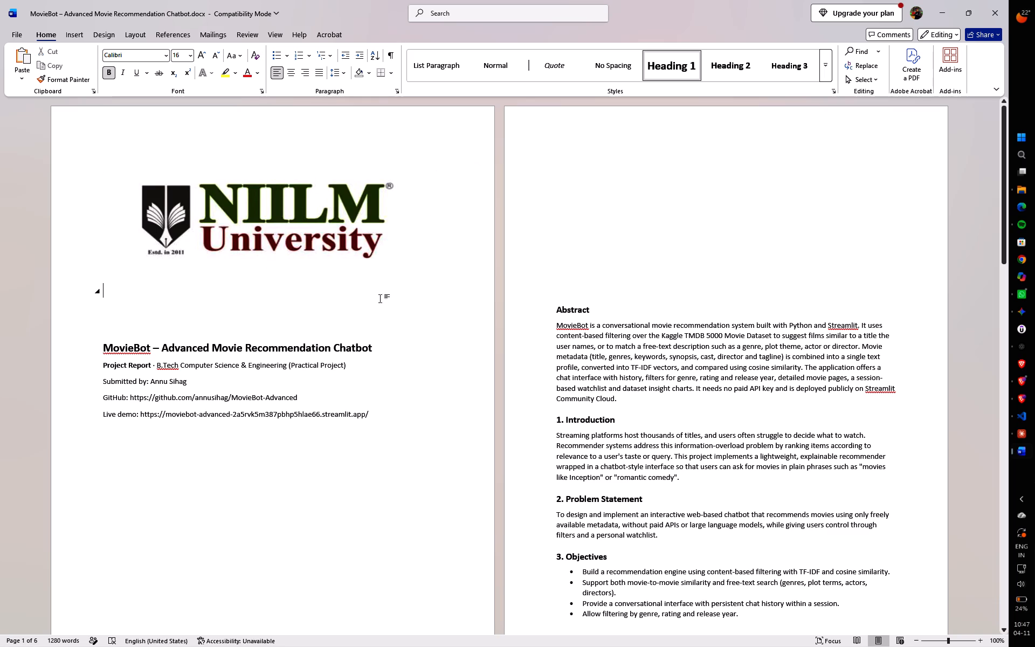
pyautogui.press('Return')
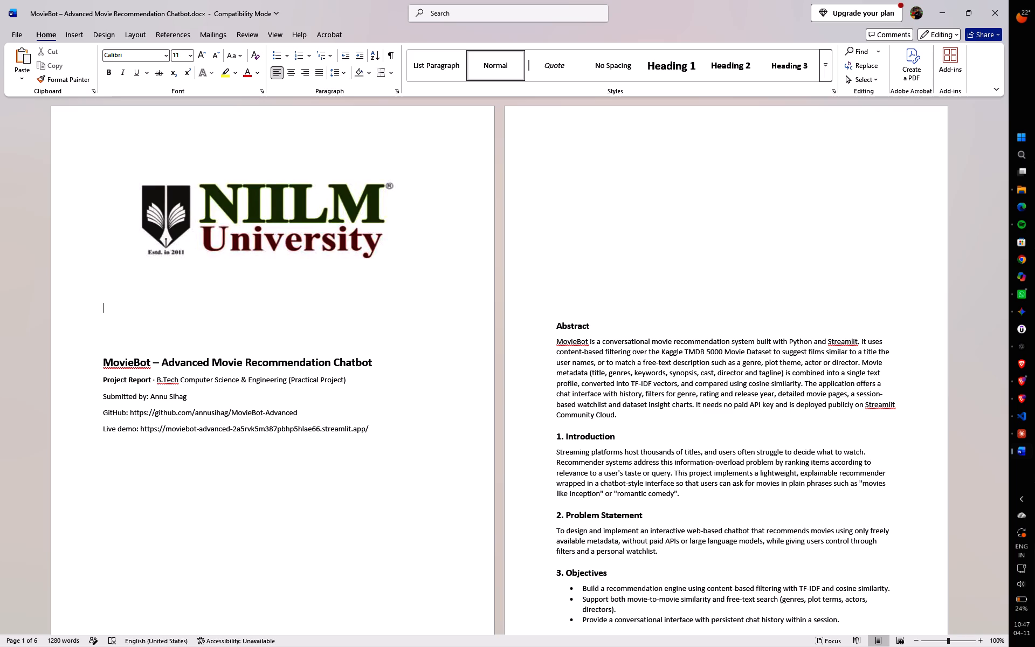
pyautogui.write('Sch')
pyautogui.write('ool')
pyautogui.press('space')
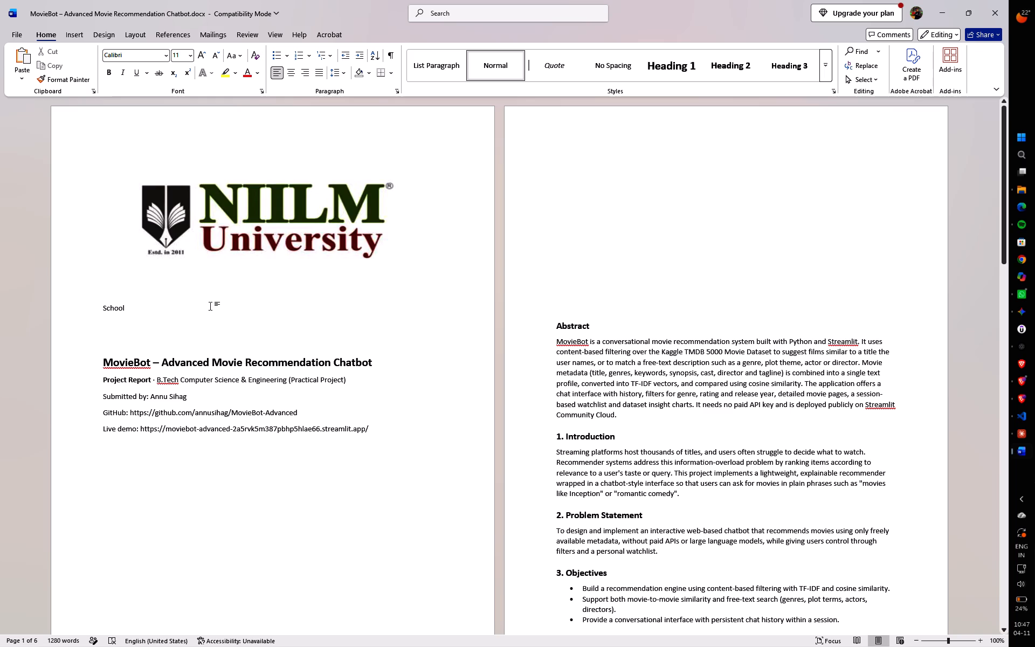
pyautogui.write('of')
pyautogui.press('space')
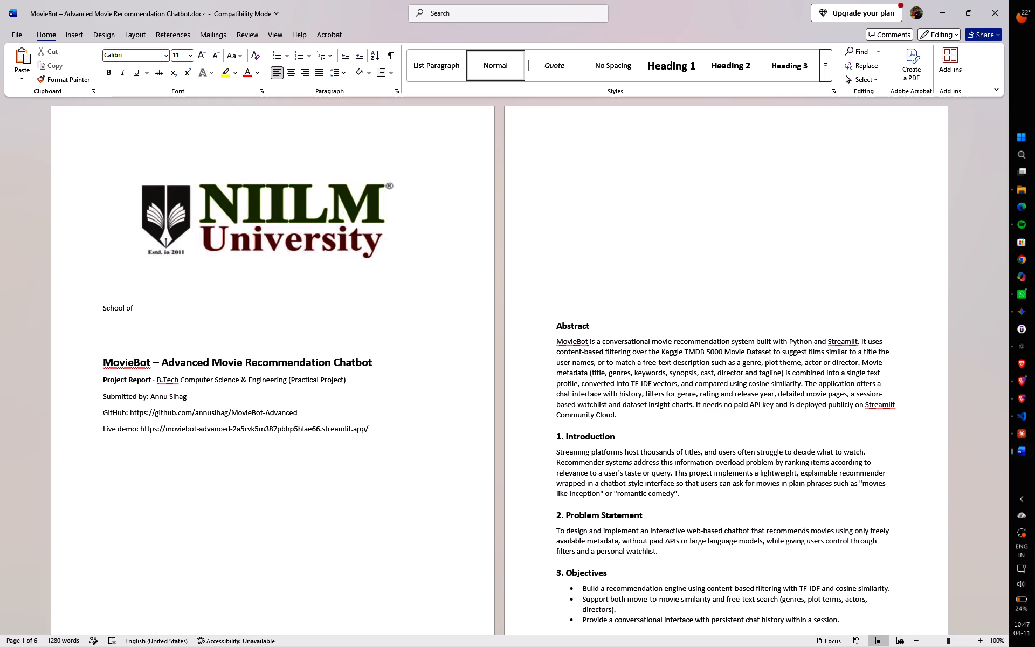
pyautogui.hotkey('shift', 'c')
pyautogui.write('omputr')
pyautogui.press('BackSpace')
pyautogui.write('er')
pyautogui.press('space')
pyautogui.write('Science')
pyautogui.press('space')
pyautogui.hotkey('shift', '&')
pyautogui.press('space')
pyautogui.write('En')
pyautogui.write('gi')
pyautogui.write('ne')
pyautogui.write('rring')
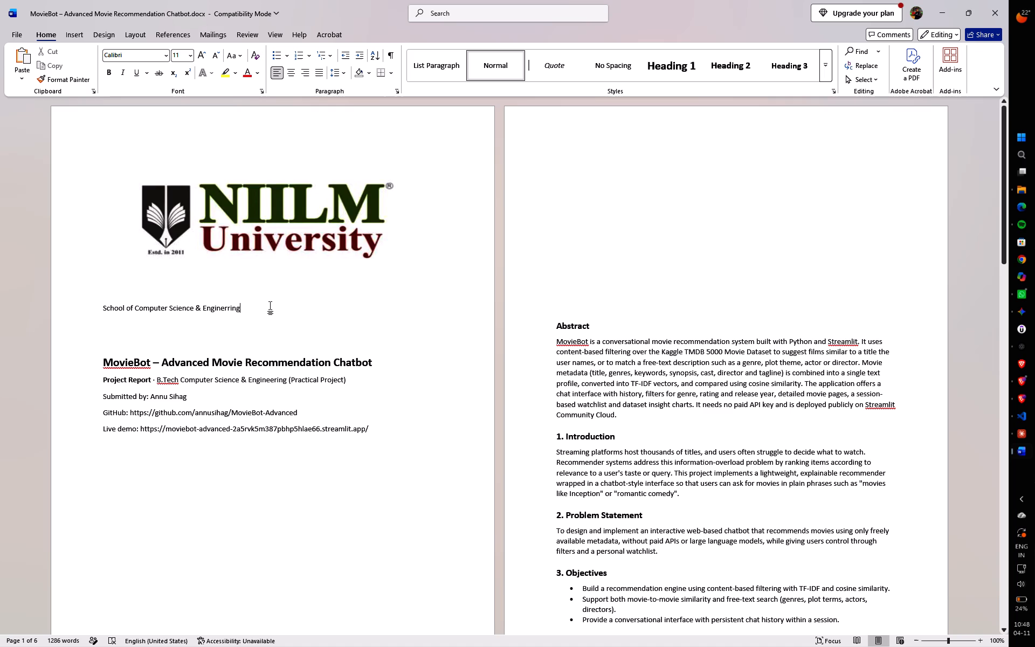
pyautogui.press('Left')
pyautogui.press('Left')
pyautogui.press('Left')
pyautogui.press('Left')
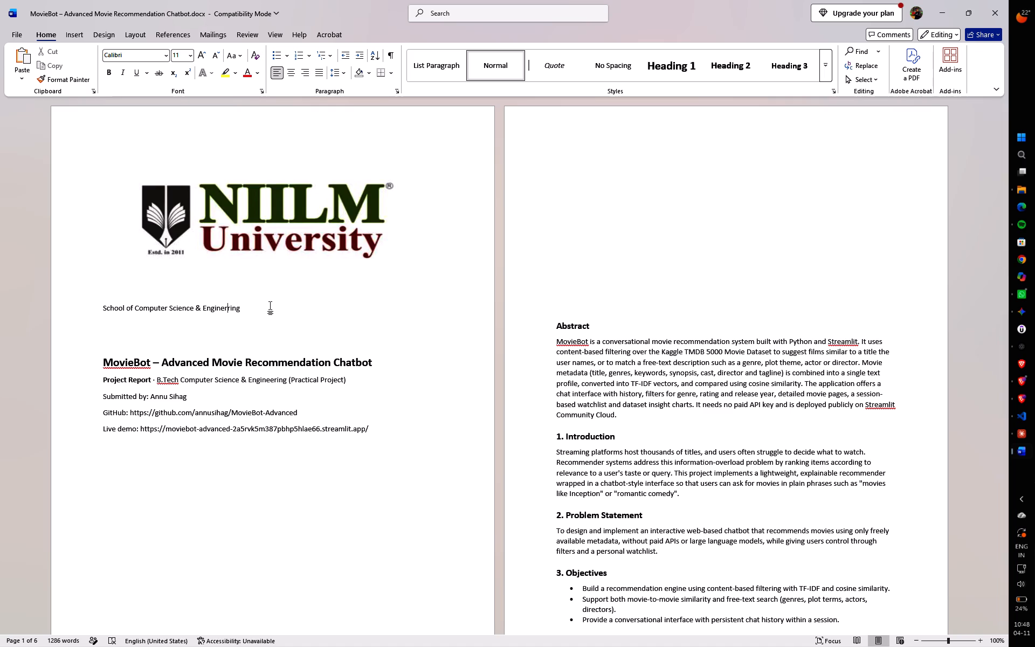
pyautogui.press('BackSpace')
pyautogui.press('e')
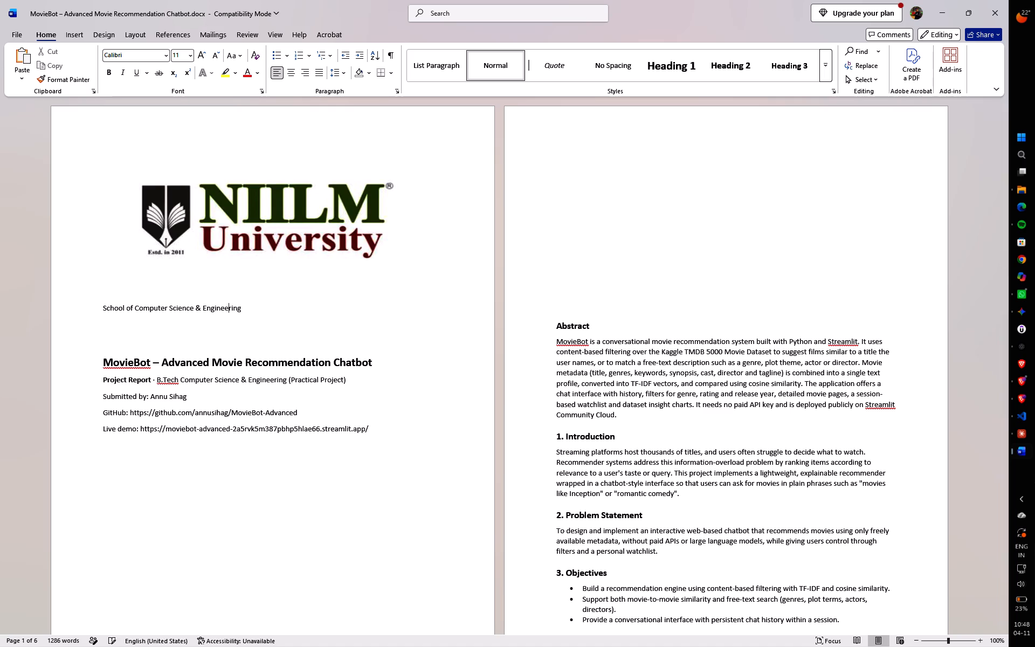
# Format the "School of Computer Science & Engineering" line as 24 pt, bold and centred.
pyautogui.click(281, 300)
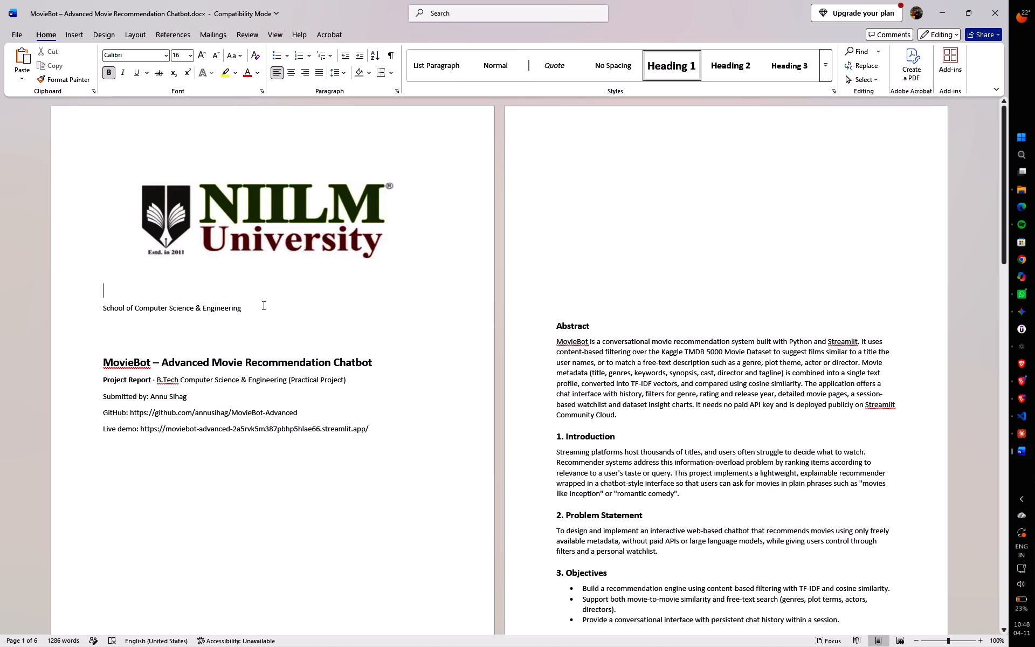
pyautogui.moveTo(263, 305); pyautogui.dragTo(111, 303)
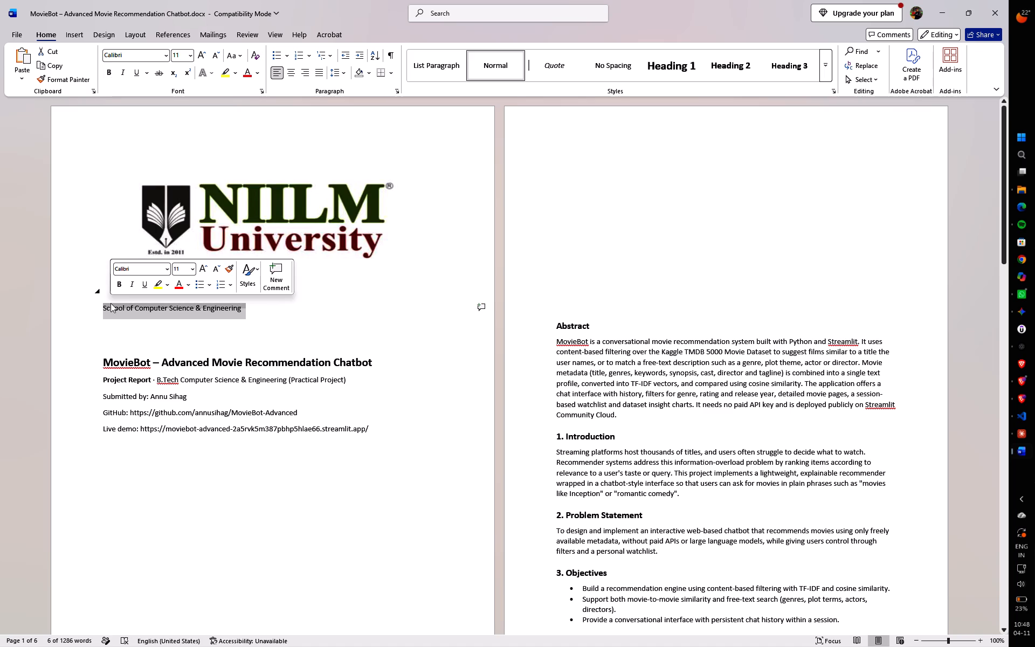
pyautogui.click(190, 271)
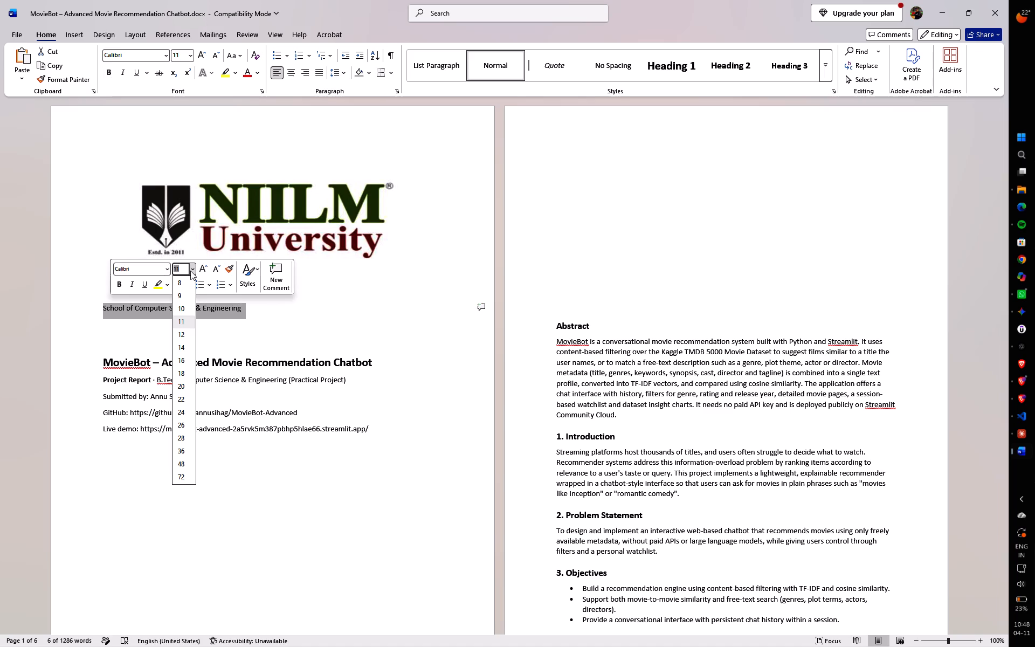
pyautogui.click(180, 407)
pyautogui.click(120, 285)
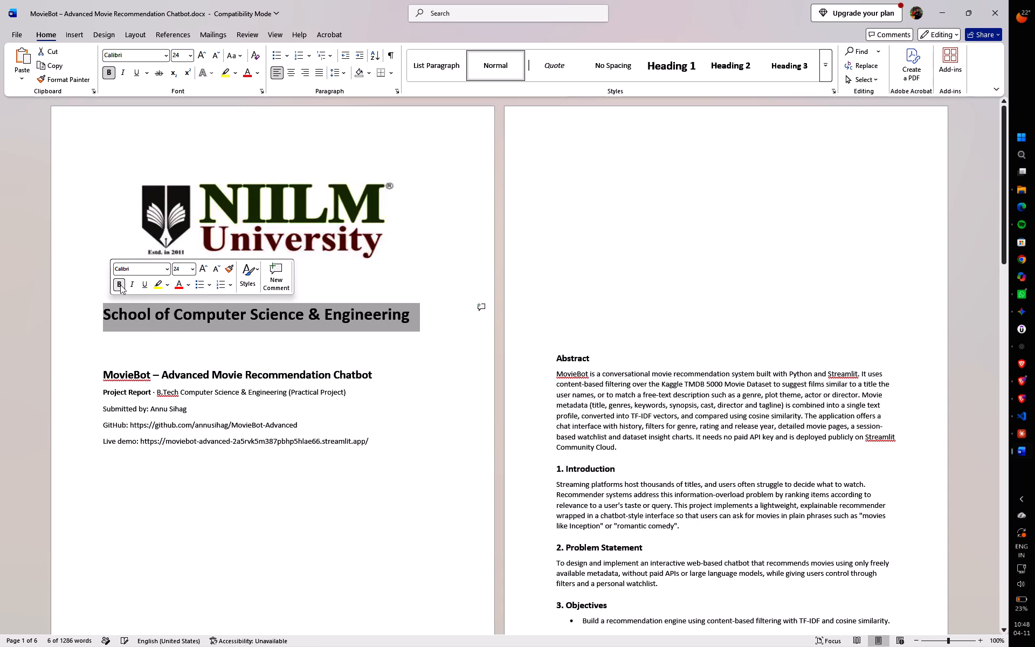
pyautogui.click(289, 74)
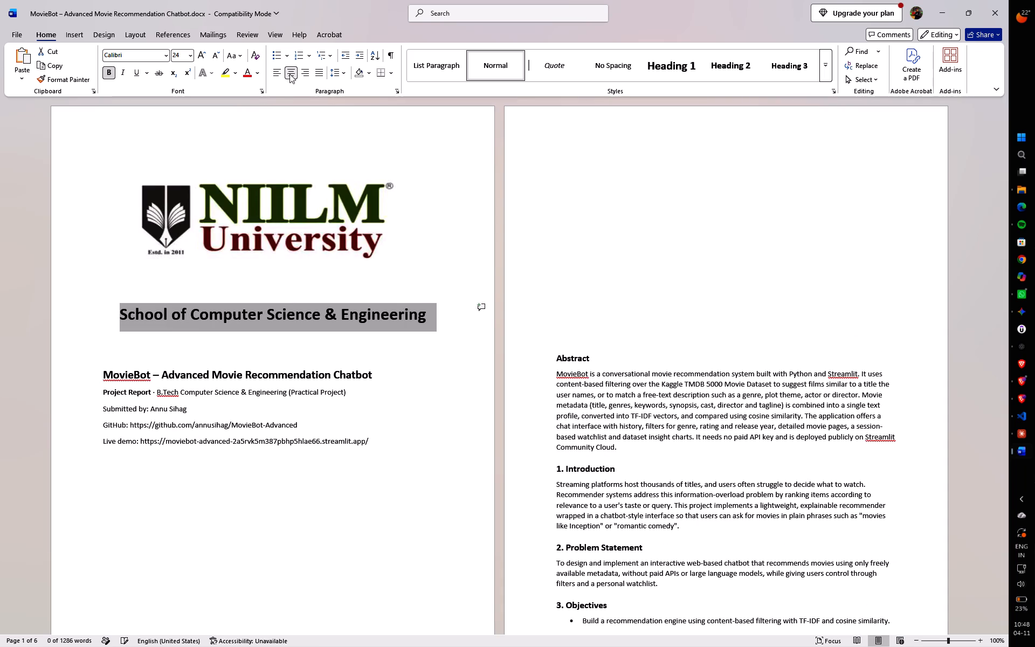
pyautogui.click(107, 359)
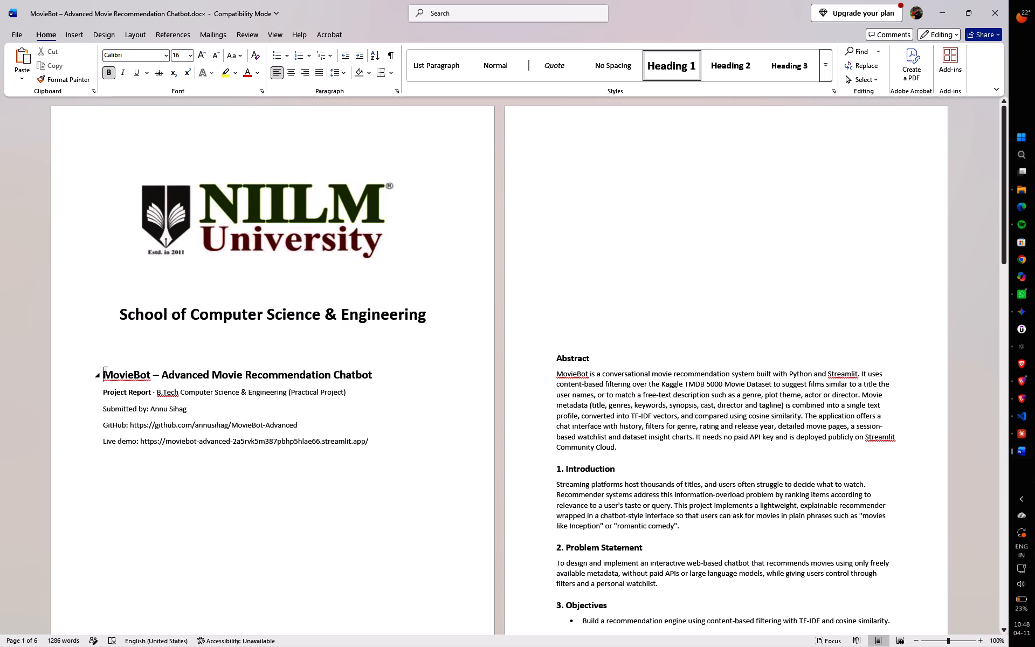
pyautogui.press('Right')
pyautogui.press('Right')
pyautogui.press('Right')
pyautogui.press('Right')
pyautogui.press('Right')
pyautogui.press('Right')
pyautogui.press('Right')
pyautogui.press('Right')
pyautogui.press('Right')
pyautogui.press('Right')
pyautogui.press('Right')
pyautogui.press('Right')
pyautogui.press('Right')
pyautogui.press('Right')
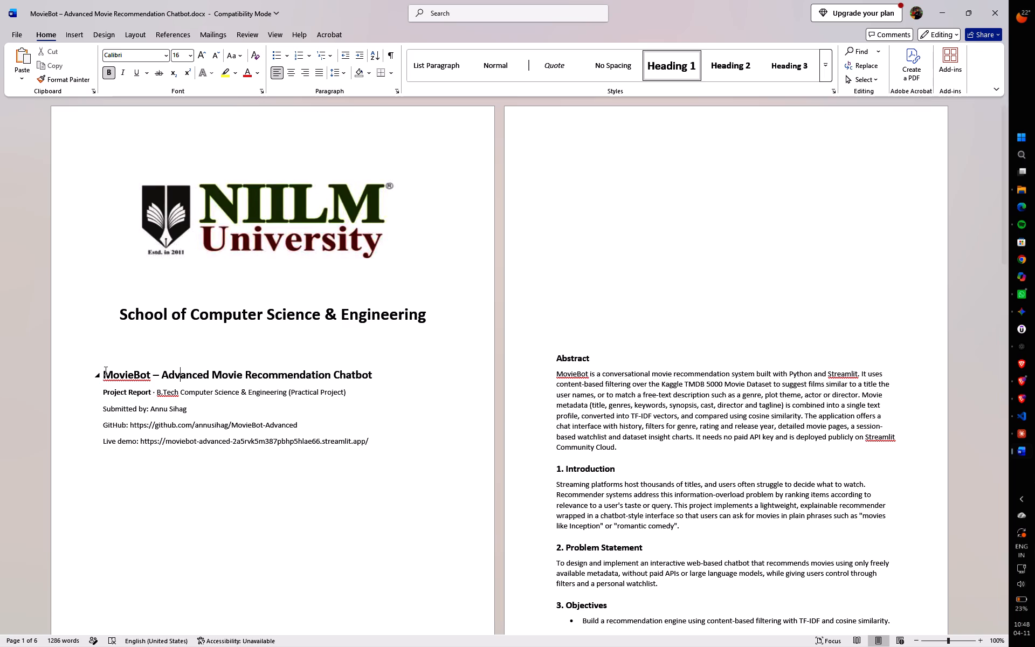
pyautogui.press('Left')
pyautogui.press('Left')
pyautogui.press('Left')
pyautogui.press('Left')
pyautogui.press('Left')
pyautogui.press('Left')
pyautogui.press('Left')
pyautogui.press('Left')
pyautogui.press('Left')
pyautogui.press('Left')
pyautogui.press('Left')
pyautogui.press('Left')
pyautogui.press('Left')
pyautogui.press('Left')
# Remove the blank line above the MovieBot title and add a blank line directly below the title.
pyautogui.press('BackSpace')
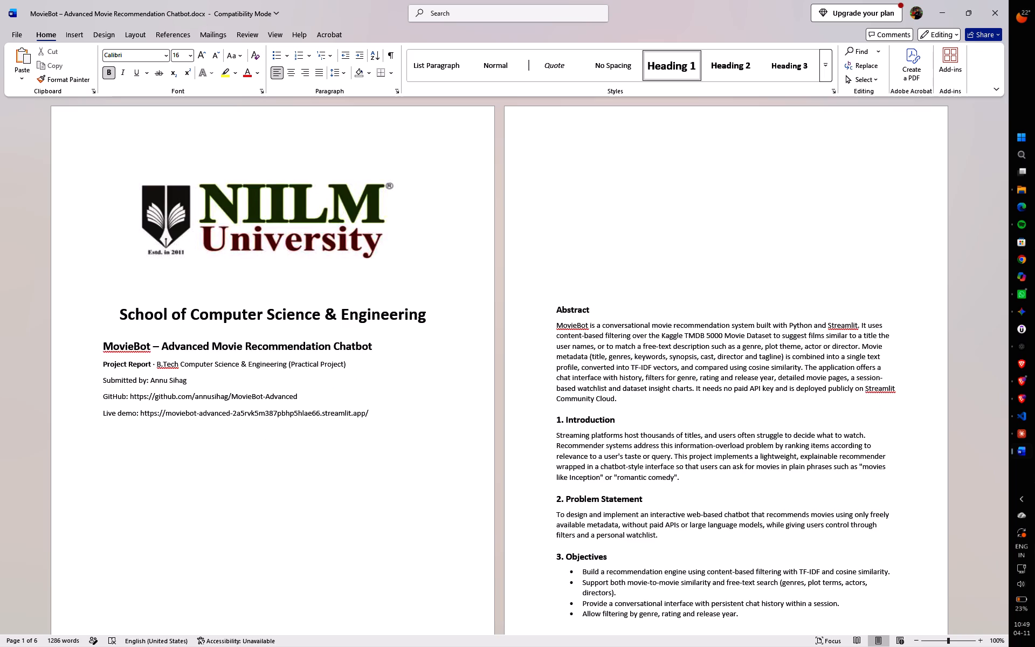
pyautogui.click(375, 349)
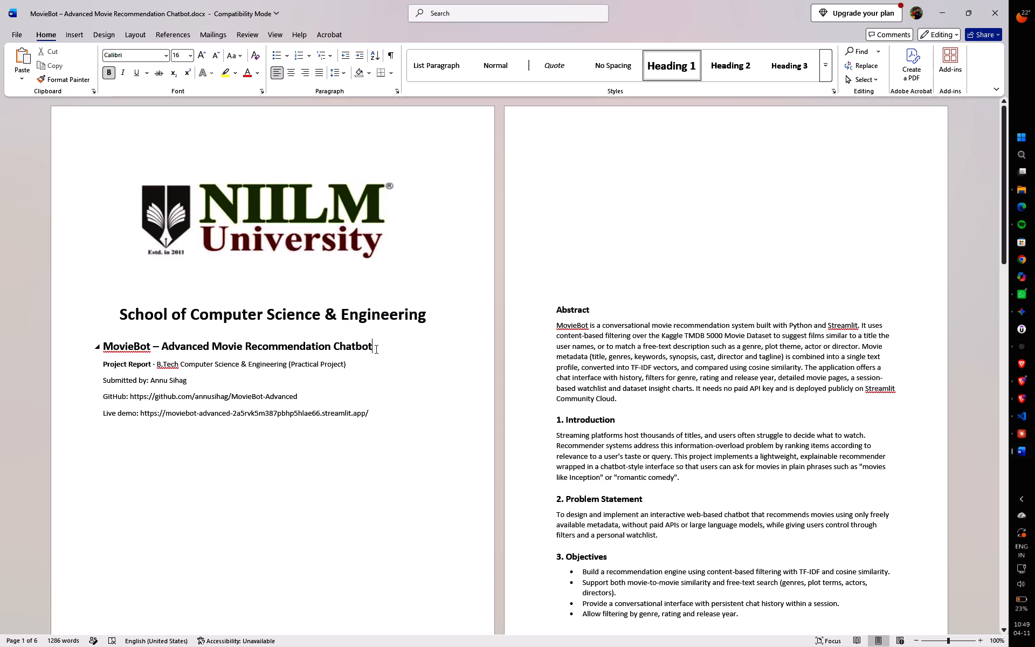
pyautogui.press('Return')
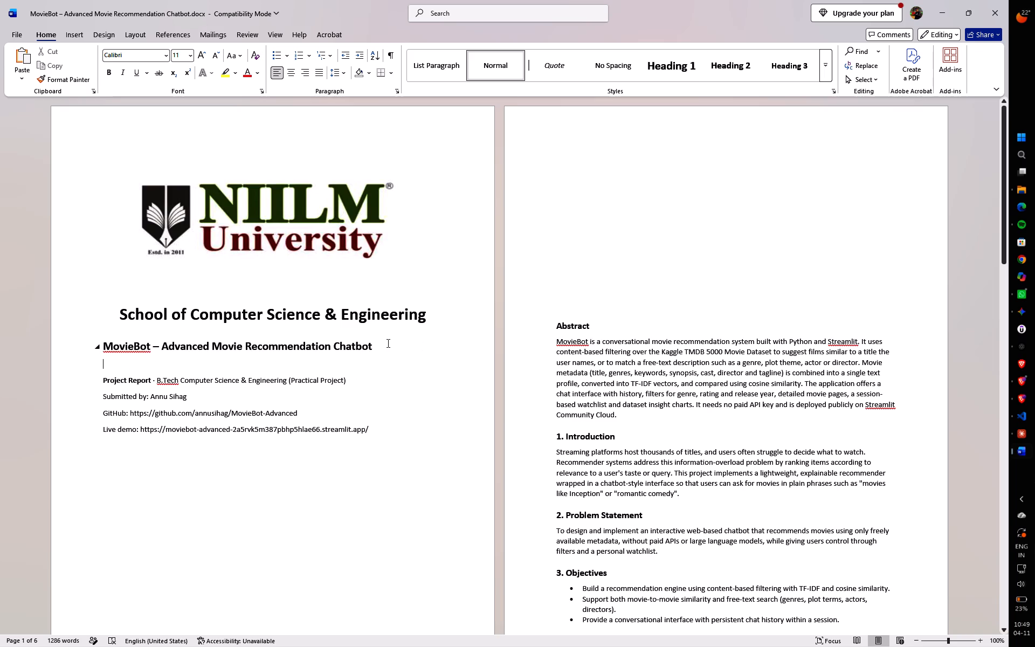
# Centre the "MovieBot – Advanced Movie Recommendation Chatbot" title line on the title page.
pyautogui.moveTo(387, 343); pyautogui.dragTo(40, 343)
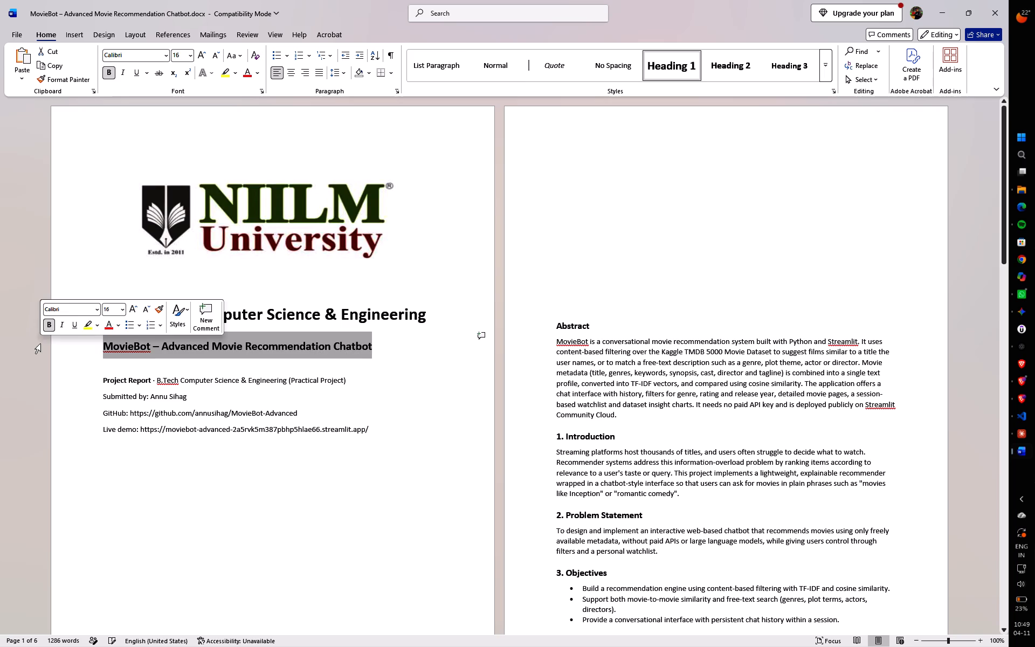
pyautogui.click(290, 72)
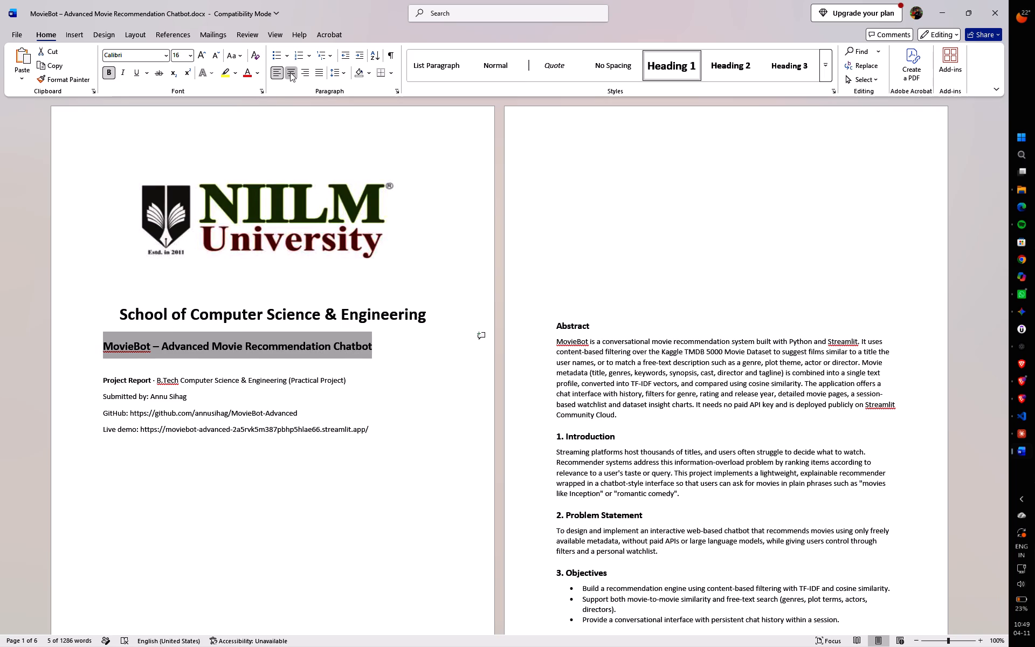
# Add a "Submitted to:" line with the recipient's name below the "Submitted by" line on the title page.
pyautogui.click(226, 395)
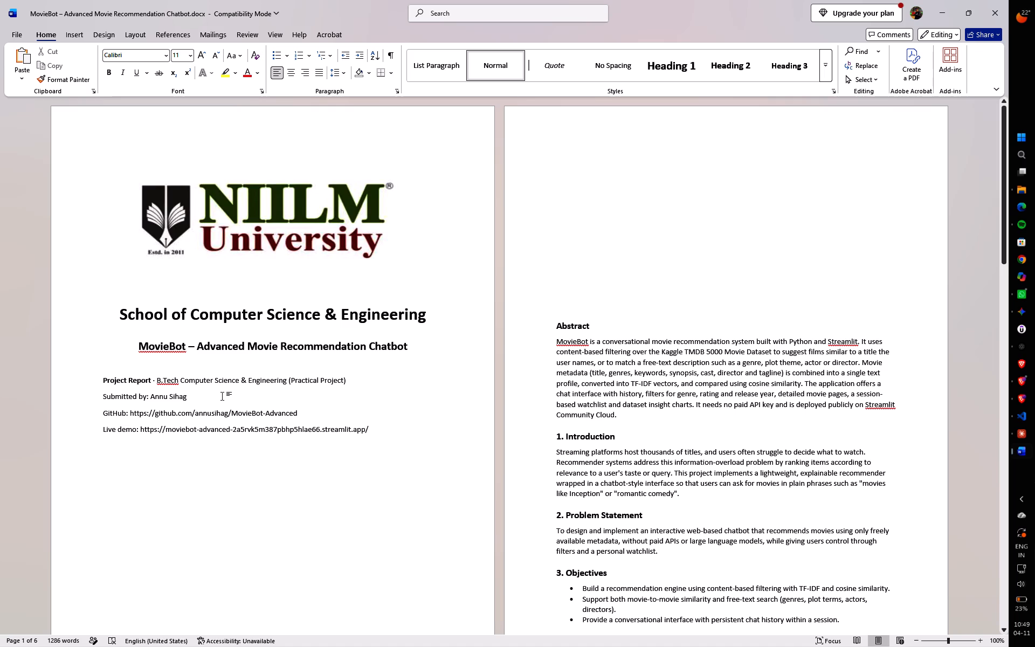
# Add a "Submitted to:" line with "Mr." and the recipient's name directly below the "Submitted by" line on the title page.
pyautogui.press('Return')
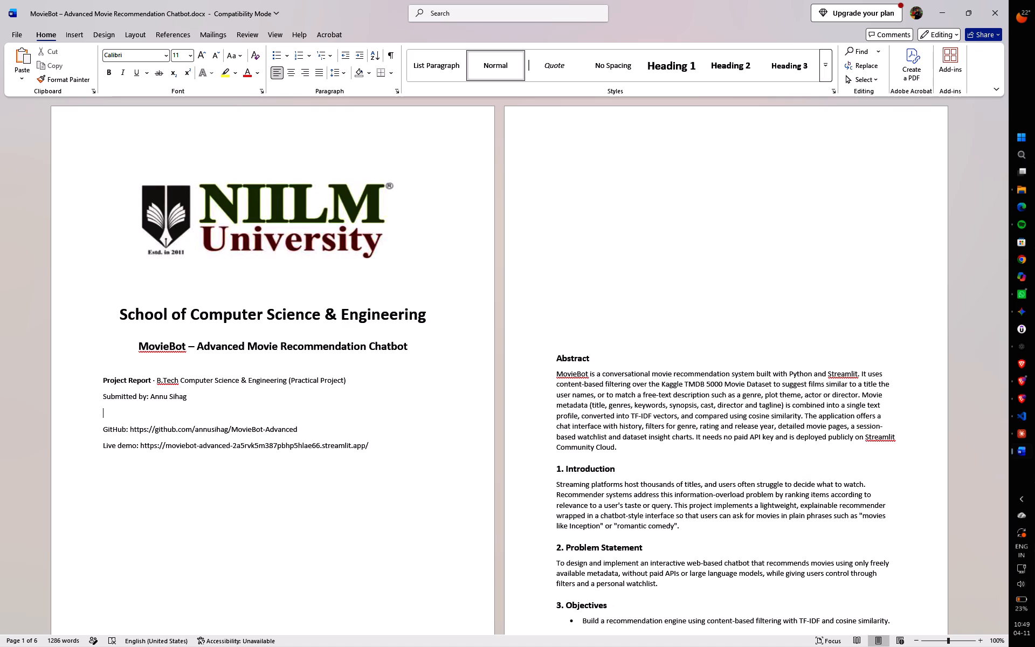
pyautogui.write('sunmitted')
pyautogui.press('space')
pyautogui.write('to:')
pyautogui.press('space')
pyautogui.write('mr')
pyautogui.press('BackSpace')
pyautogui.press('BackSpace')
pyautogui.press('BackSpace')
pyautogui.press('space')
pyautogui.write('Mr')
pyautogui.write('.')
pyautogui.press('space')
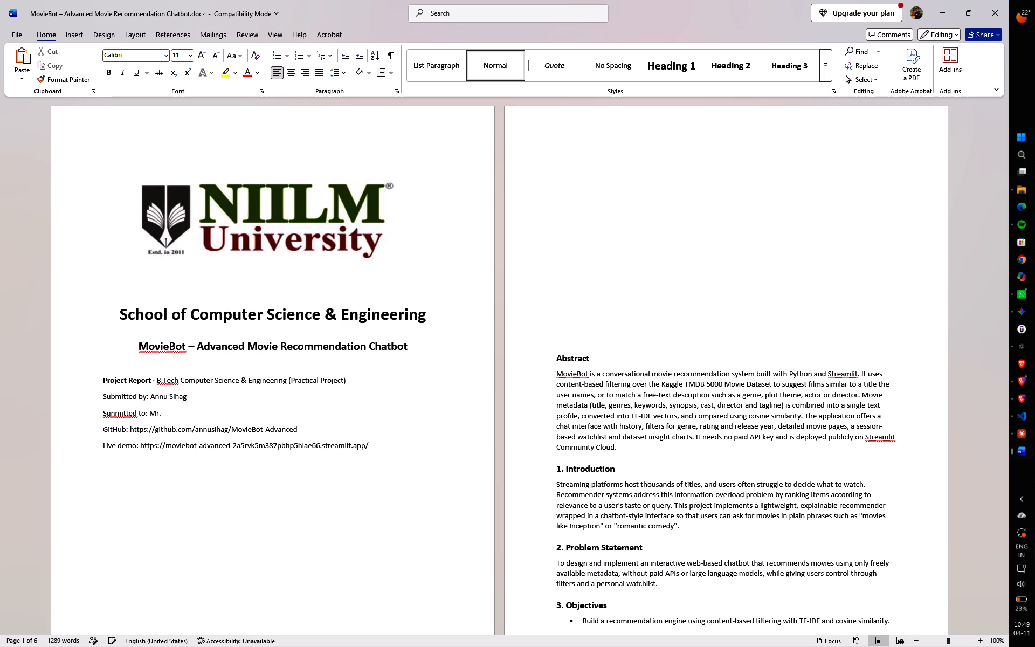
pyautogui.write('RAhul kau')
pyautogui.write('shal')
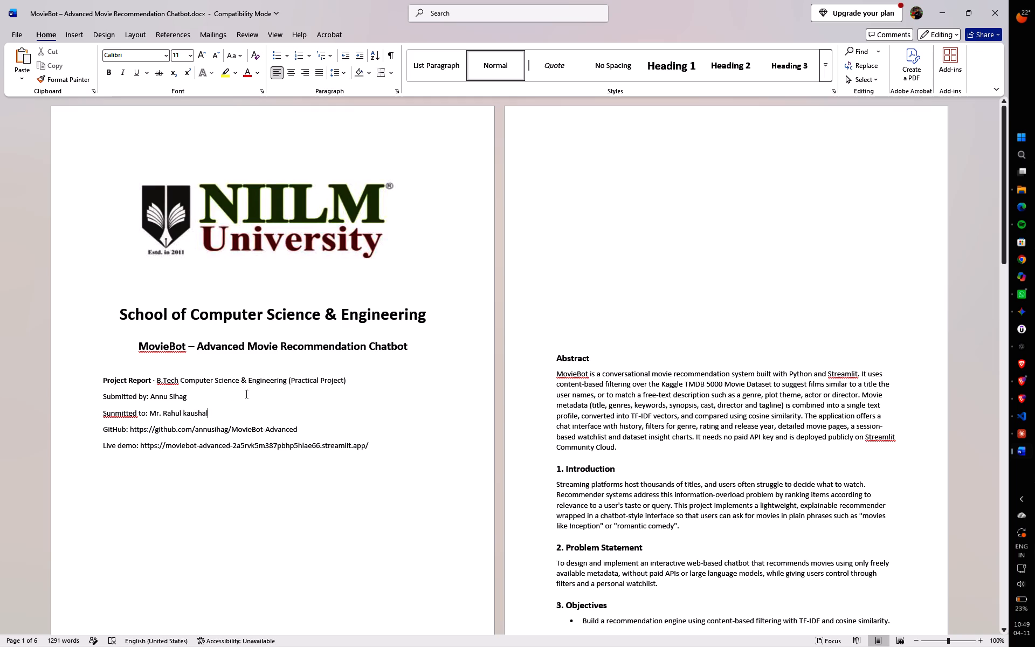
# Correct the misspelled first word of the recipient line to "Submitted".
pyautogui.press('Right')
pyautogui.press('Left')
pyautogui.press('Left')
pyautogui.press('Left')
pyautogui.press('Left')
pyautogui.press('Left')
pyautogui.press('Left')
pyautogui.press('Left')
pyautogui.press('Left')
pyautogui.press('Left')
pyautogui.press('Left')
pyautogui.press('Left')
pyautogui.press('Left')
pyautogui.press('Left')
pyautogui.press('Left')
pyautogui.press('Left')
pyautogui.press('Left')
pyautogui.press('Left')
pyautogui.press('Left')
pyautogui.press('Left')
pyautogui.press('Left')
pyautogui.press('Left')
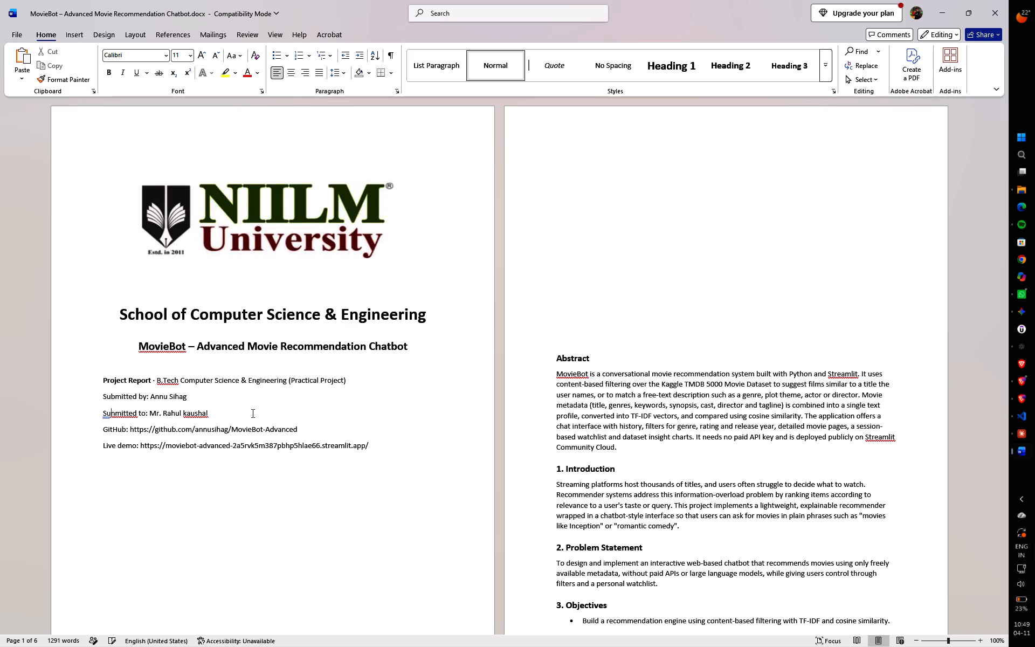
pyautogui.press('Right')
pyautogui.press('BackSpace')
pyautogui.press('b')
# Capitalise the first letter of the recipient's surname in the "Submitted to:" line.
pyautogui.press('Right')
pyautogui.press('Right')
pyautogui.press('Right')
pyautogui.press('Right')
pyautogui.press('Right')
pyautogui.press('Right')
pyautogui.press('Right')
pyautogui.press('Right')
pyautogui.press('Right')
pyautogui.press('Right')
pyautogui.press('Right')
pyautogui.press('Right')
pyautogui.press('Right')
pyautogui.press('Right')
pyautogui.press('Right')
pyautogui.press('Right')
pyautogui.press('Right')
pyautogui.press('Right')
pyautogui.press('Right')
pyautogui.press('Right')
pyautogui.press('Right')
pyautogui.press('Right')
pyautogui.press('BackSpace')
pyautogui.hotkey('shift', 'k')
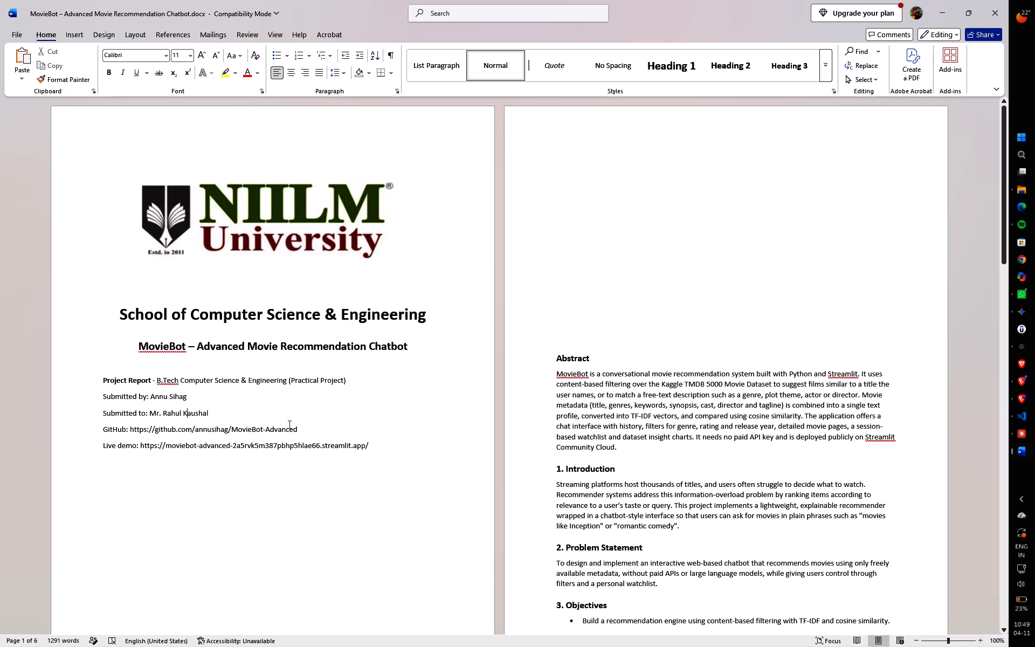
# Open the font size for editing on the title-page details from the "Project Report" line through the "Live demo" line.
pyautogui.click(386, 459)
pyautogui.click(371, 437)
pyautogui.moveTo(101, 378); pyautogui.dragTo(378, 448)
pyautogui.click(456, 416)
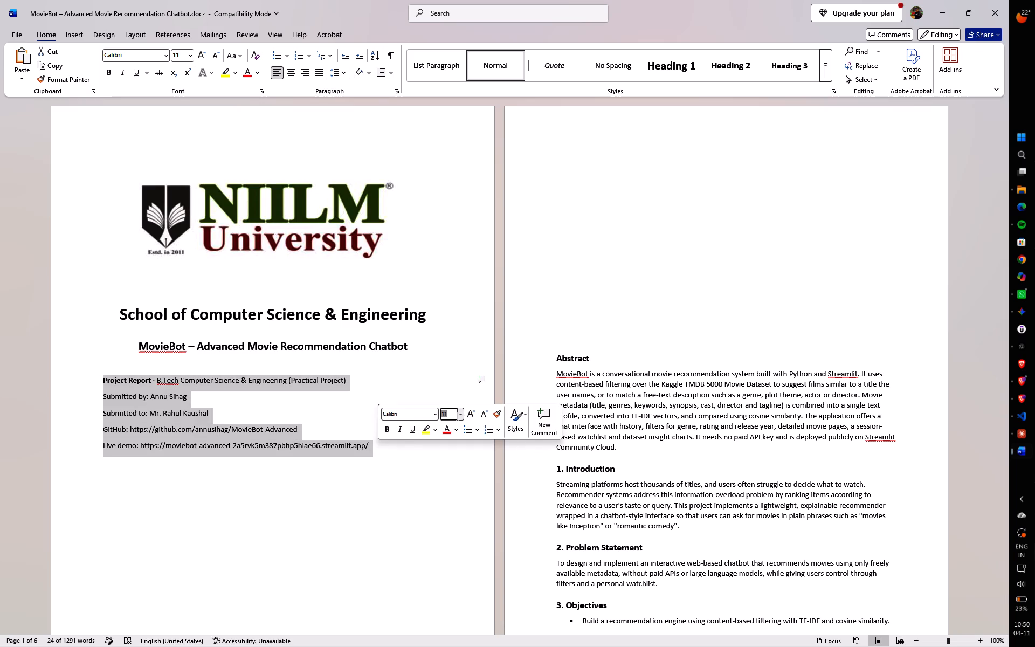
# Set the font size of the title page's detail lines, from "Project Report" through "Live demo", to 12 pt.
pyautogui.press('BackSpace')
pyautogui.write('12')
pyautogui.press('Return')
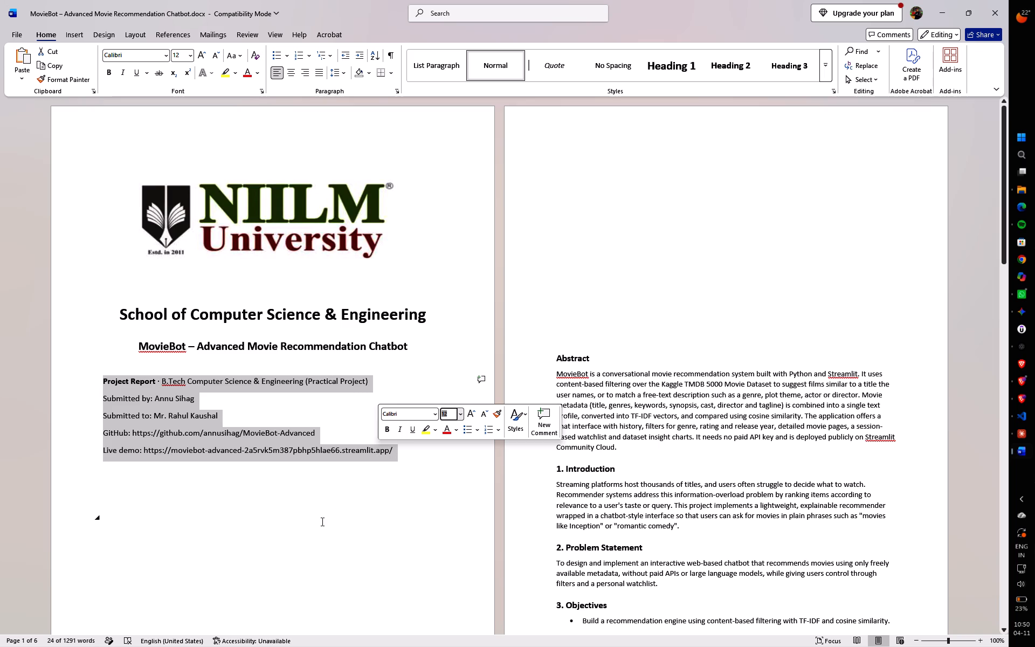
# Delete the blank lines above the Abstract heading so that it starts at the top margin of the second page.
pyautogui.click(321, 521)
pyautogui.scroll(-1, 321, 519)
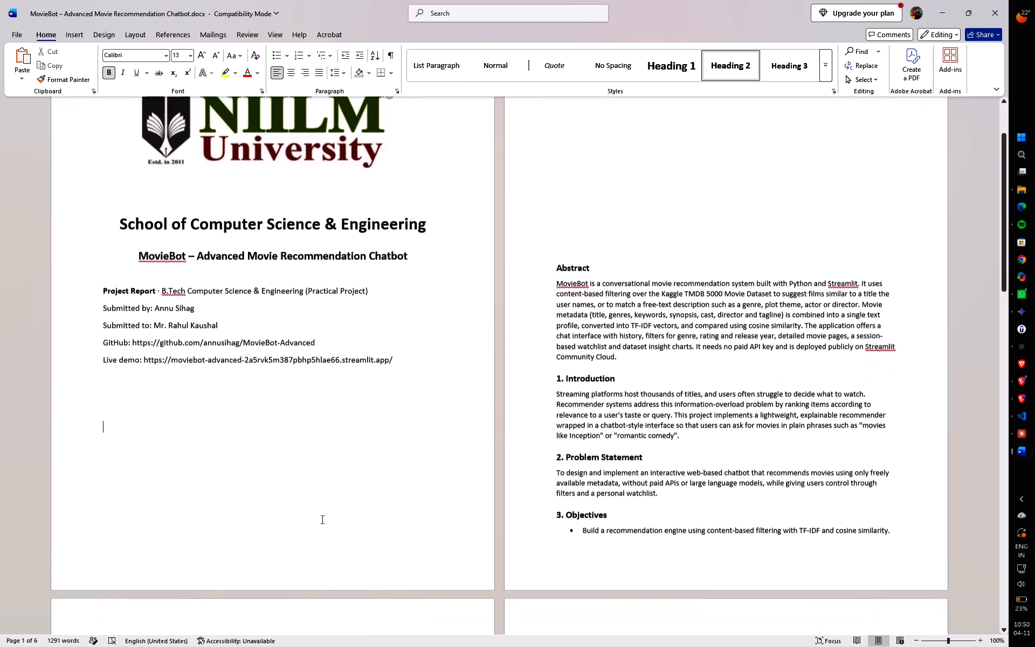
pyautogui.scroll(-1, 321, 519)
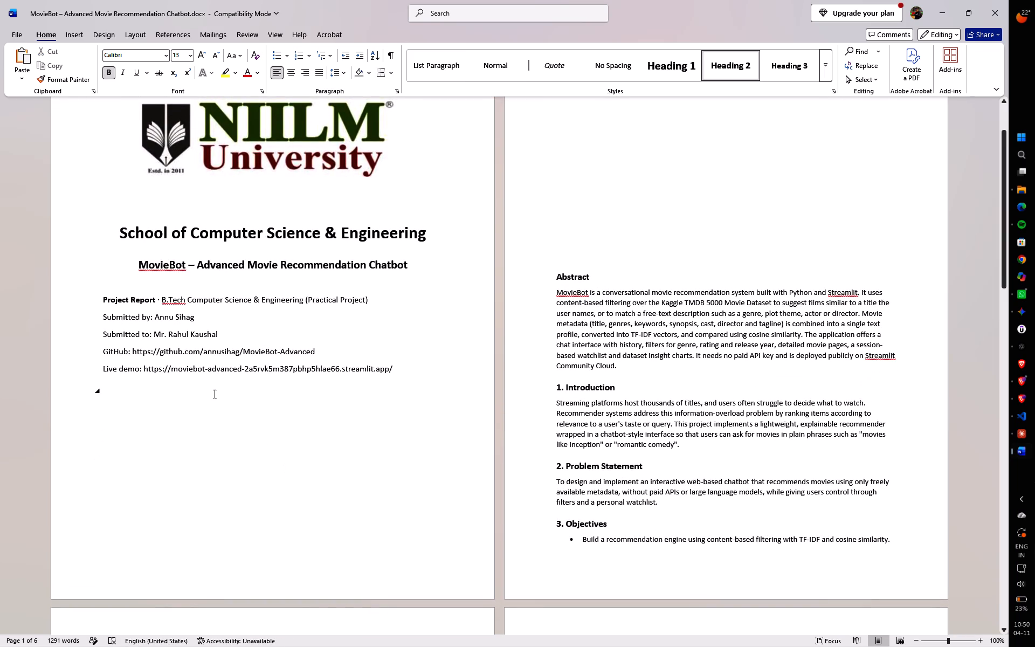
pyautogui.scroll(2, 217, 395)
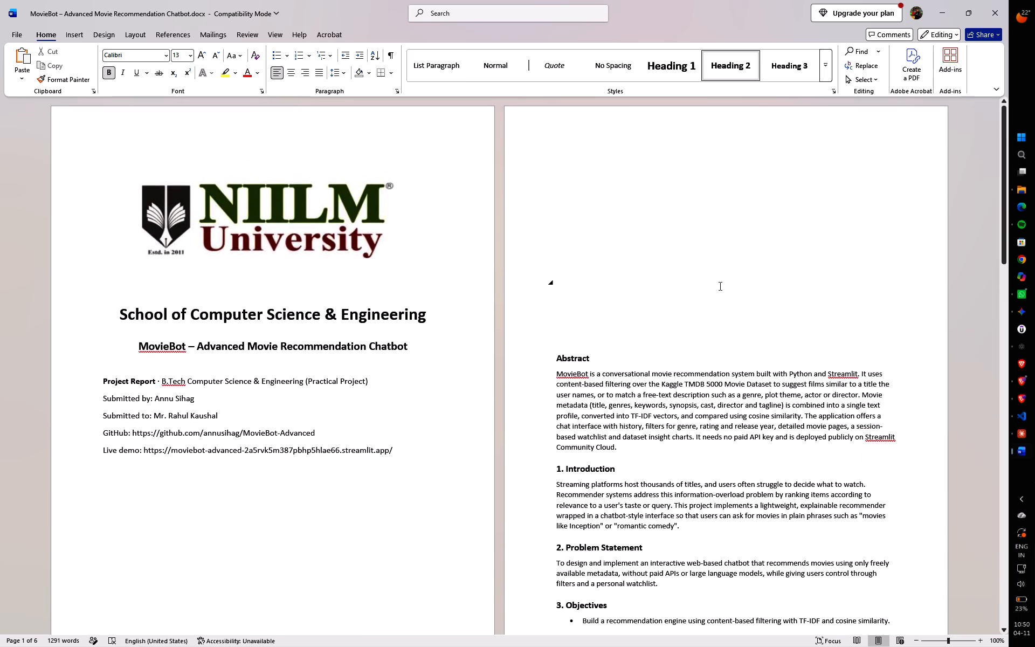
pyautogui.click(555, 358)
pyautogui.press('BackSpace')
pyautogui.press('BackSpace')
pyautogui.press('BackSpace')
pyautogui.press('BackSpace')
pyautogui.press('BackSpace')
pyautogui.press('BackSpace')
pyautogui.press('BackSpace')
pyautogui.press('BackSpace')
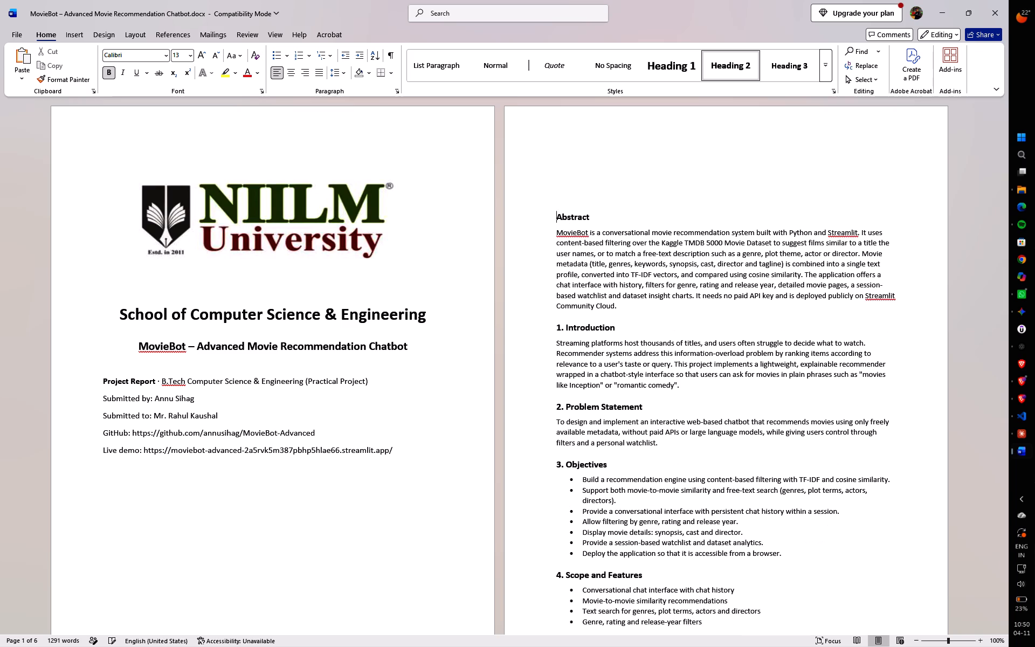
pyautogui.press('BackSpace')
pyautogui.press('BackSpace')
pyautogui.press('BackSpace')
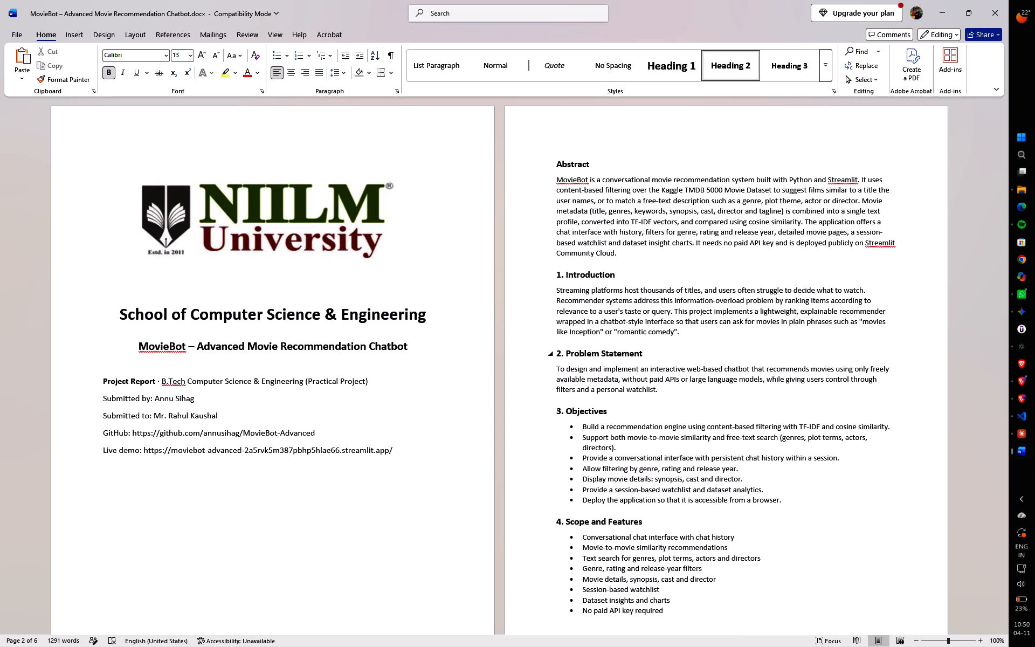
# Review the layout of the report's remaining pages through the References section and return to the title page.
pyautogui.scroll(-6, 577, 481)
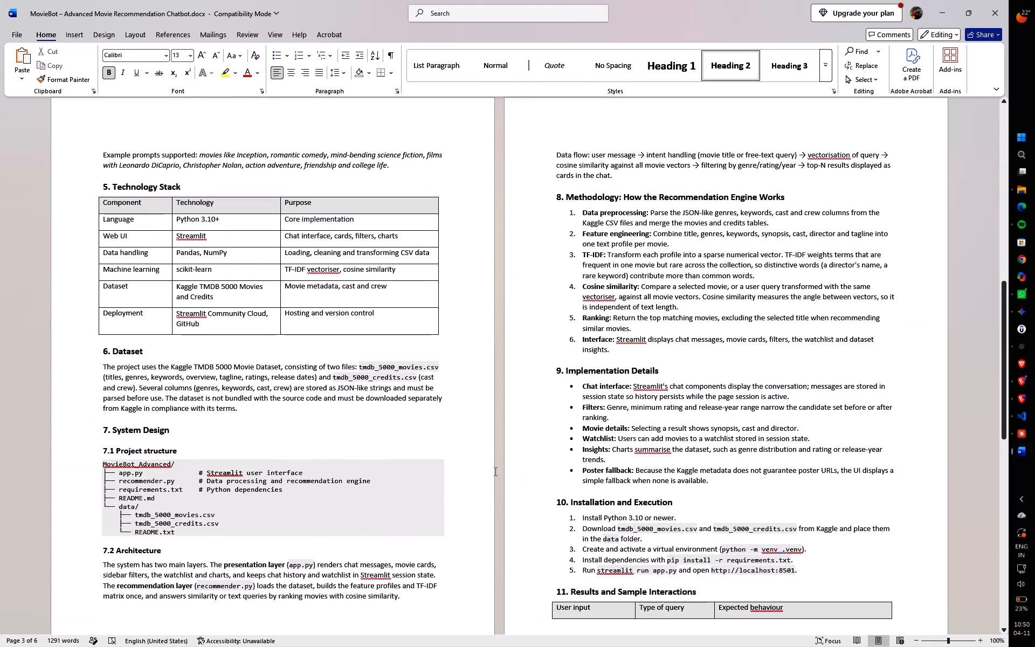
pyautogui.scroll(-4, 490, 470)
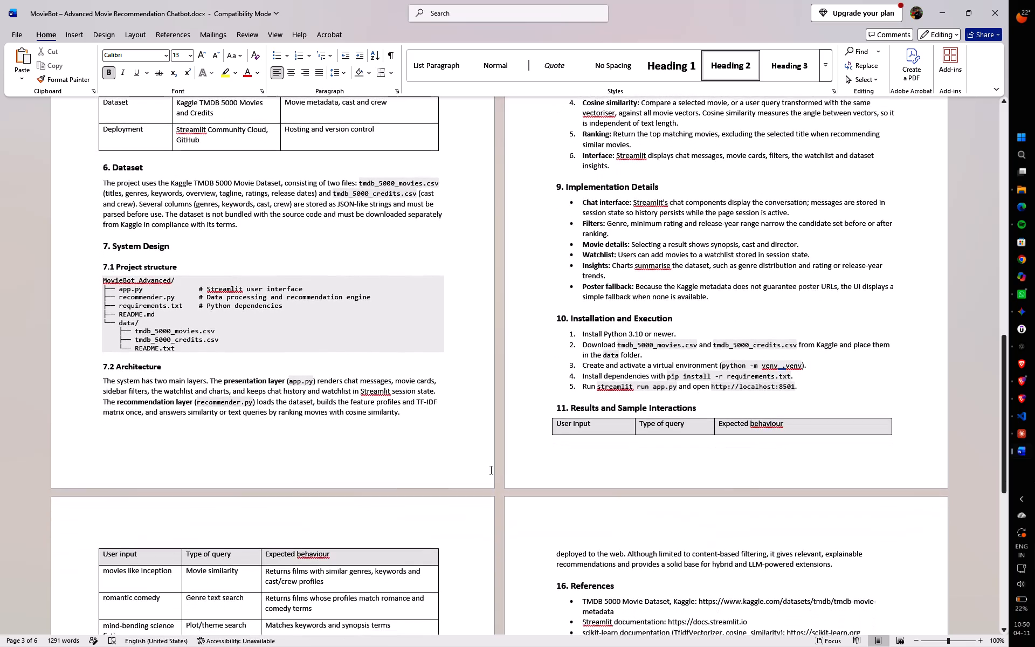
pyautogui.scroll(-2, 490, 470)
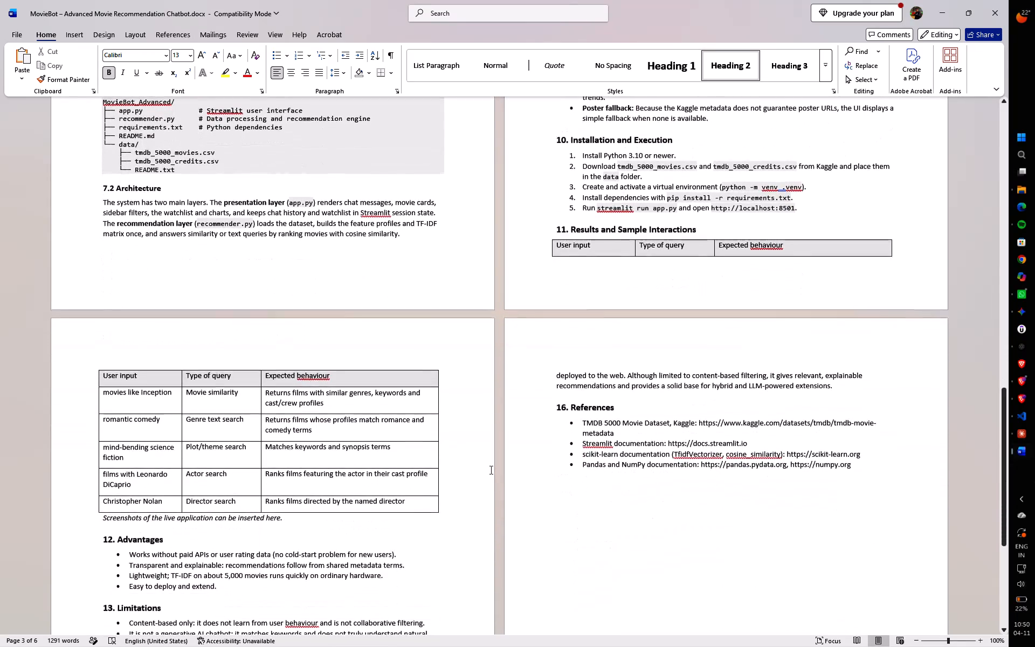
pyautogui.scroll(-6, 490, 470)
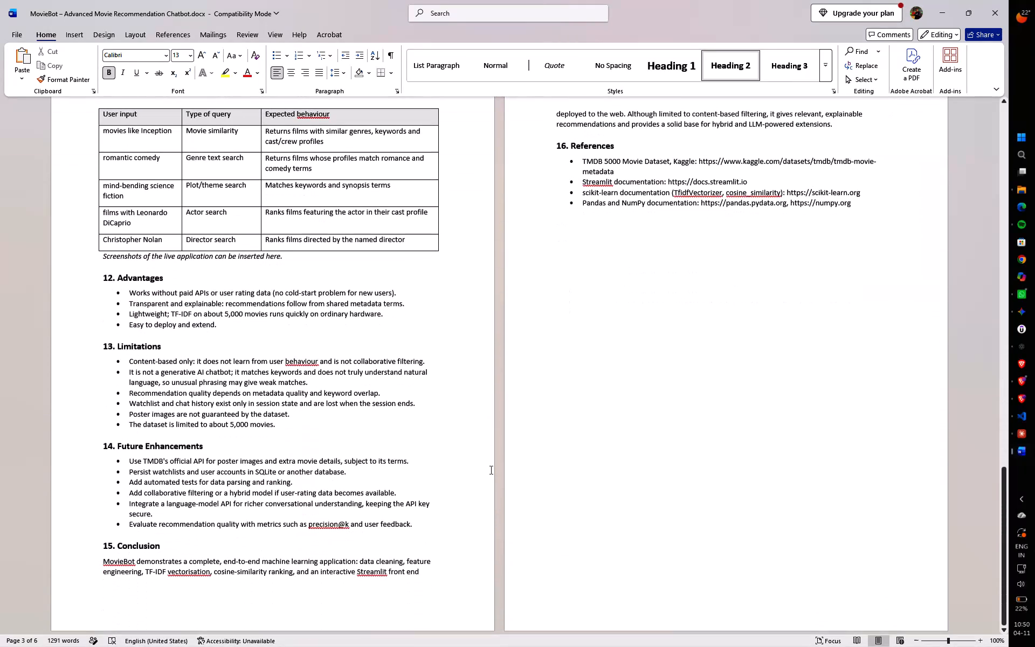
pyautogui.scroll(-5, 494, 445)
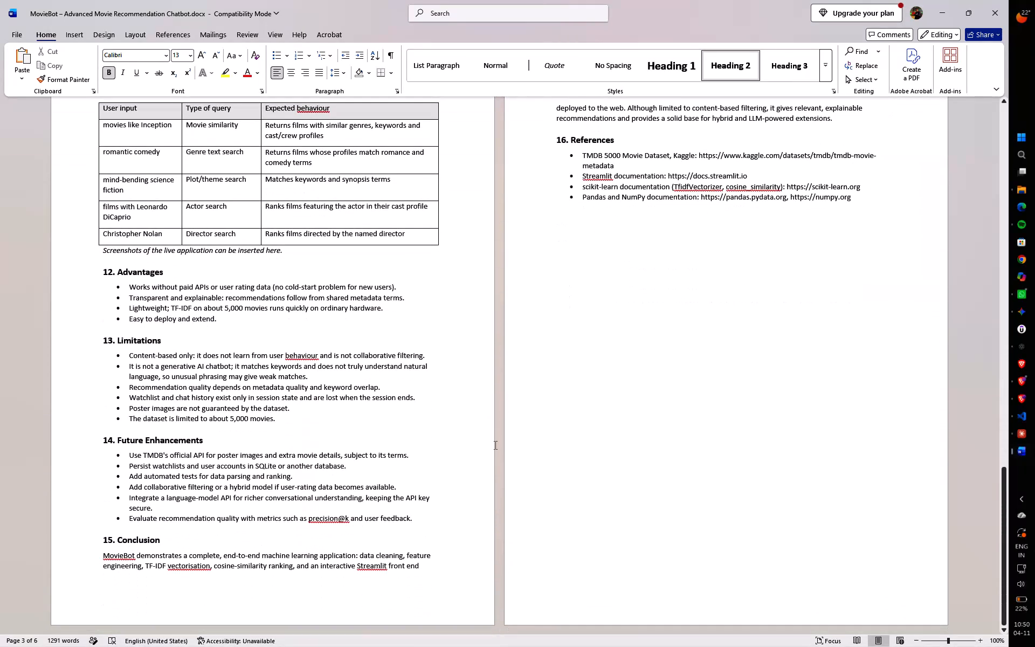
pyautogui.scroll(20, 494, 445)
pyautogui.scroll(20, 494, 445)
pyautogui.scroll(2, 494, 445)
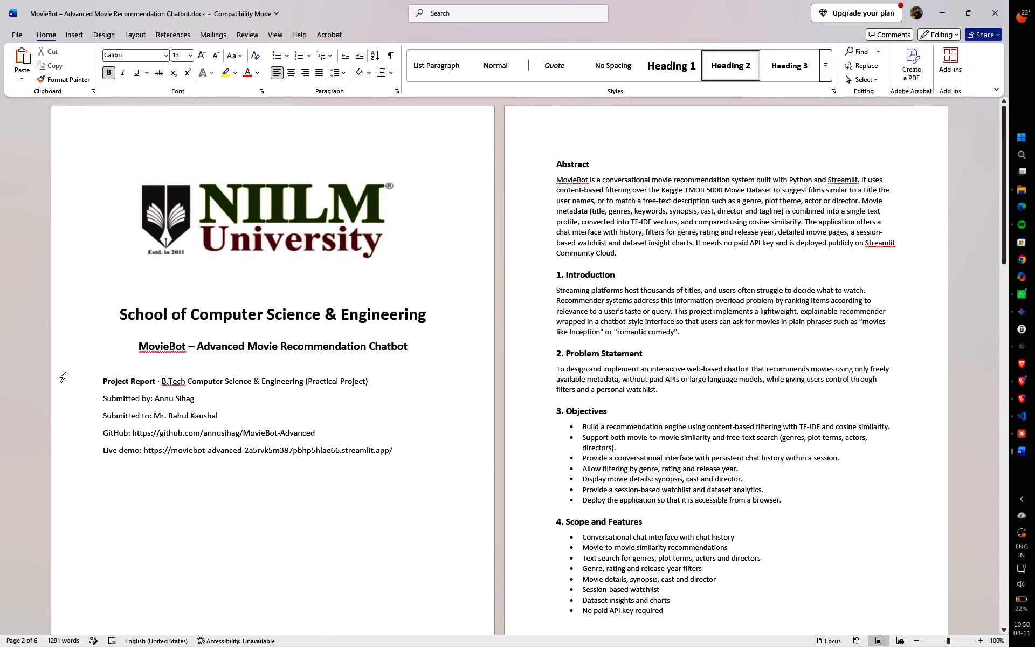
# Add one extra blank line above the "Project Report" line on the title page.
pyautogui.click(101, 381)
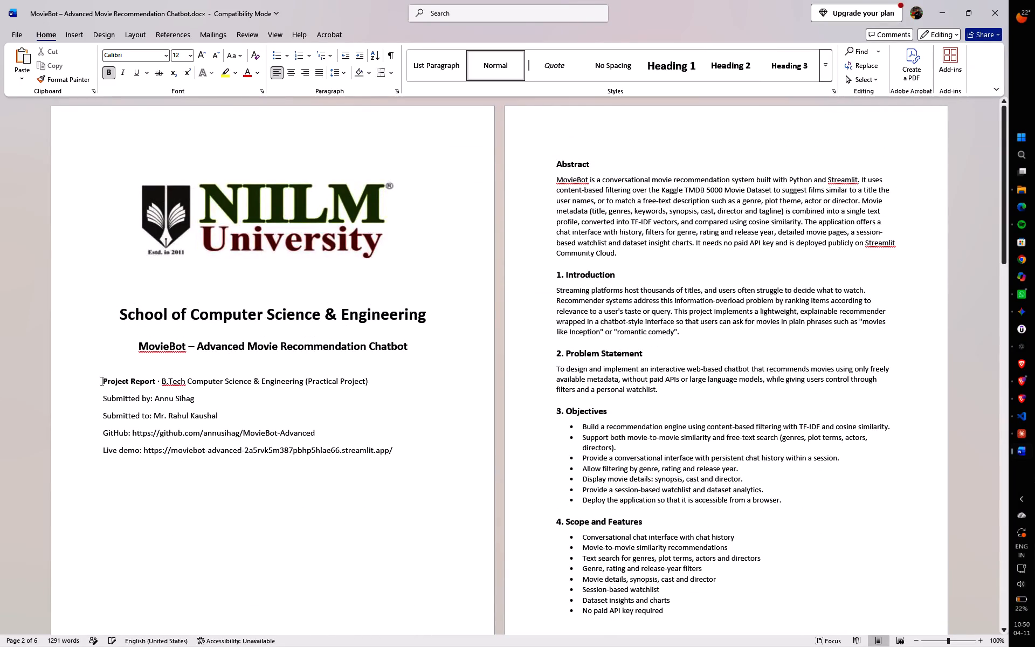
pyautogui.press('Return')
pyautogui.press('Return')
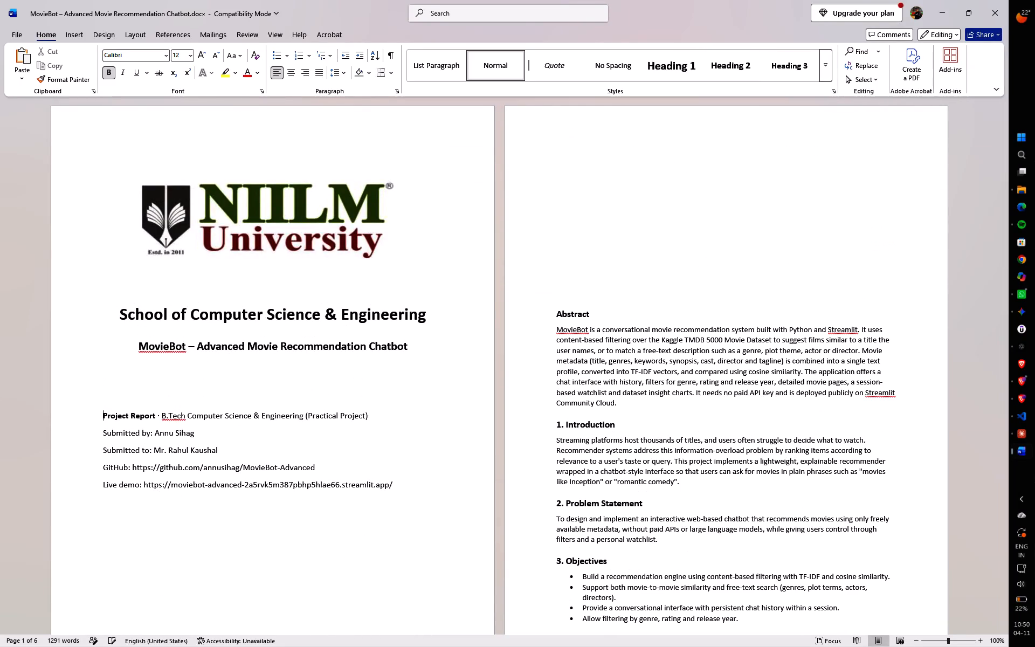
pyautogui.press('BackSpace')
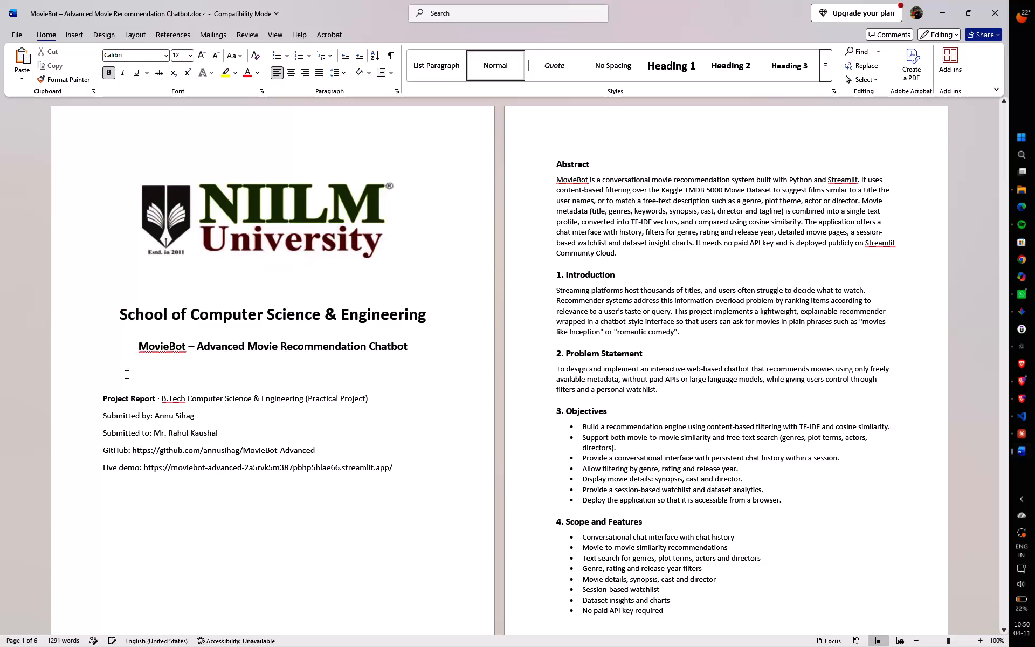
# Apply a Box page border with a 1 ½ pt line width to the whole document.
pyautogui.click(112, 38)
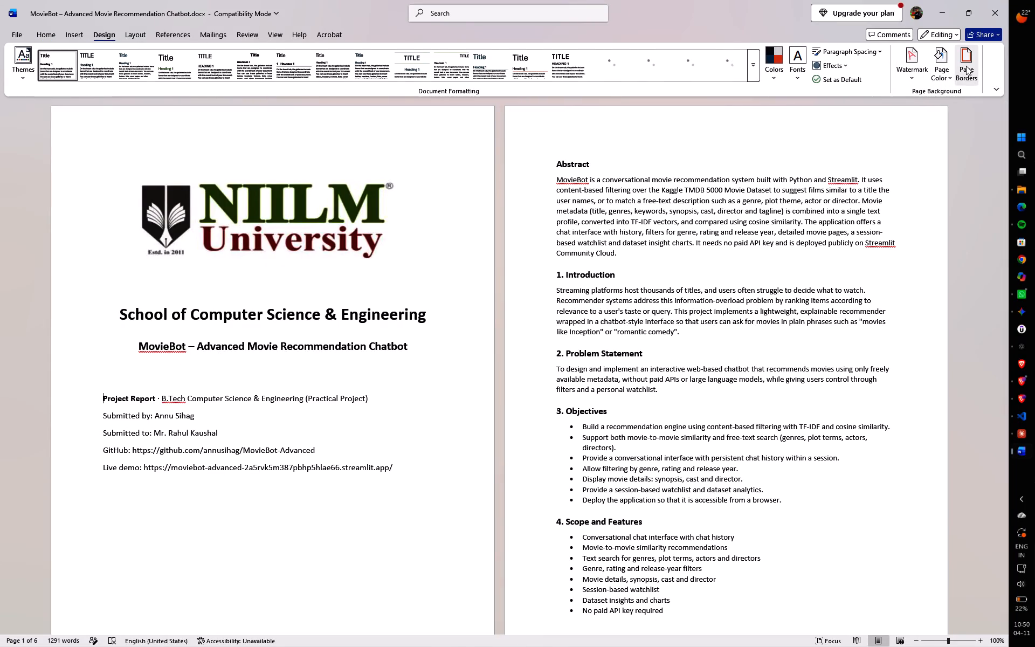
pyautogui.click(968, 64)
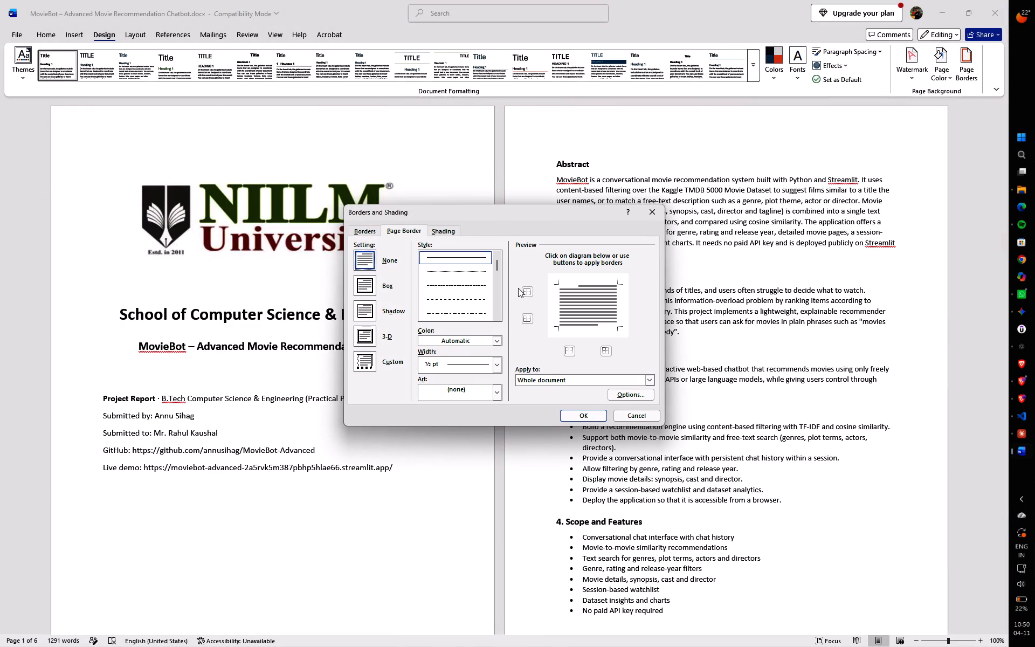
pyautogui.click(366, 285)
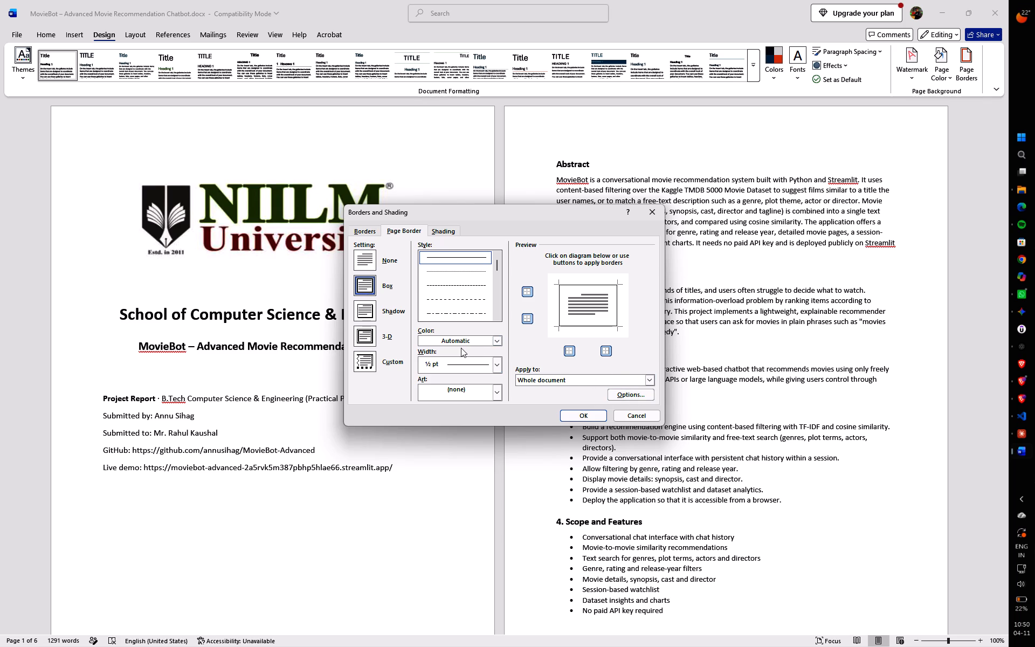
pyautogui.click(499, 365)
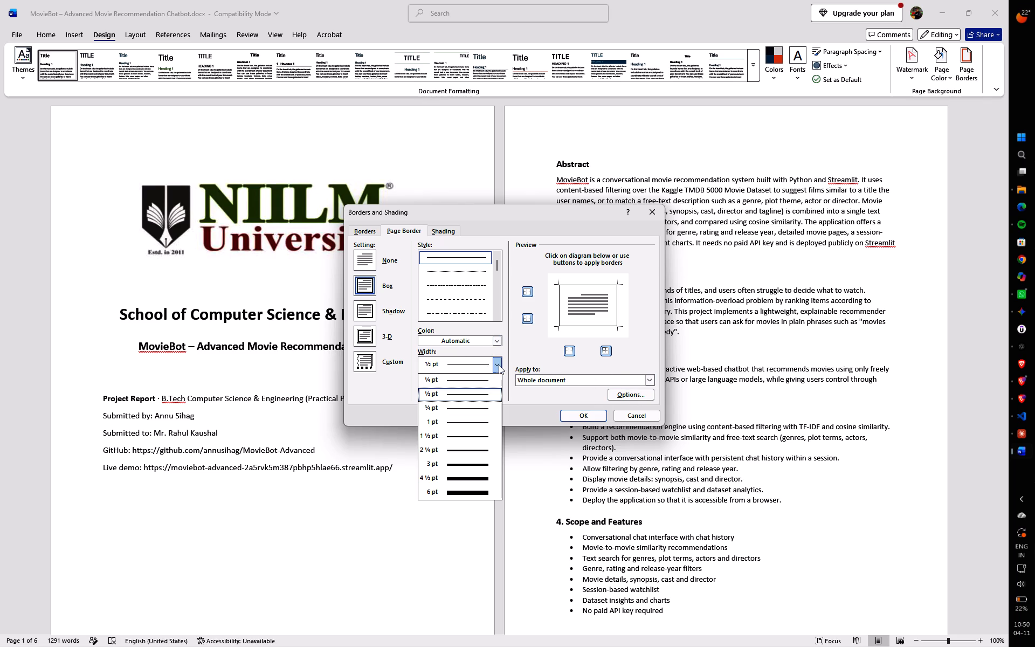
pyautogui.click(462, 441)
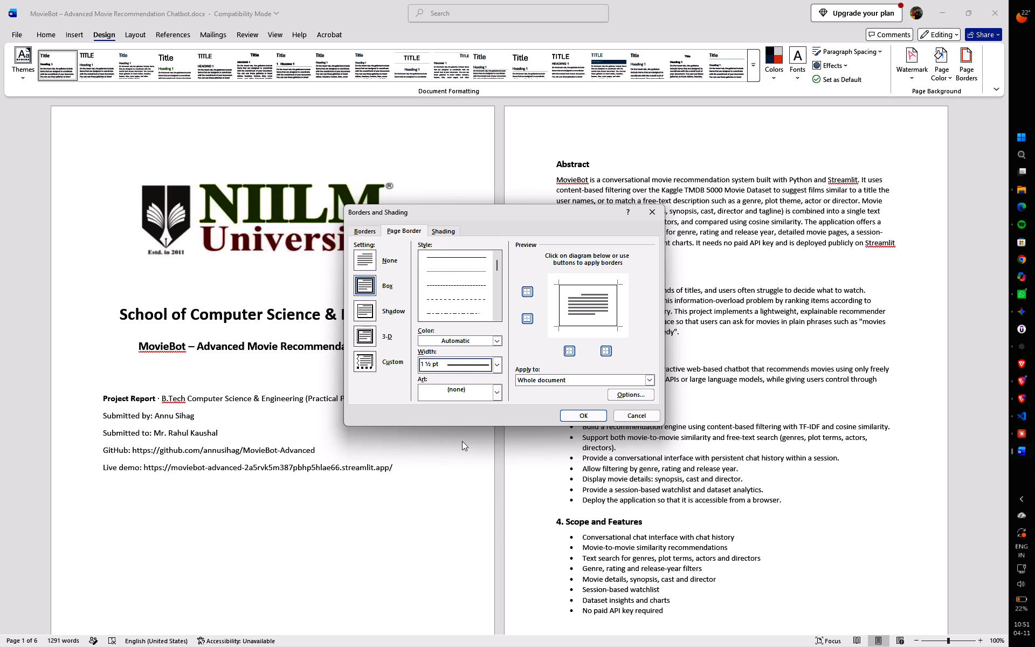
pyautogui.click(581, 411)
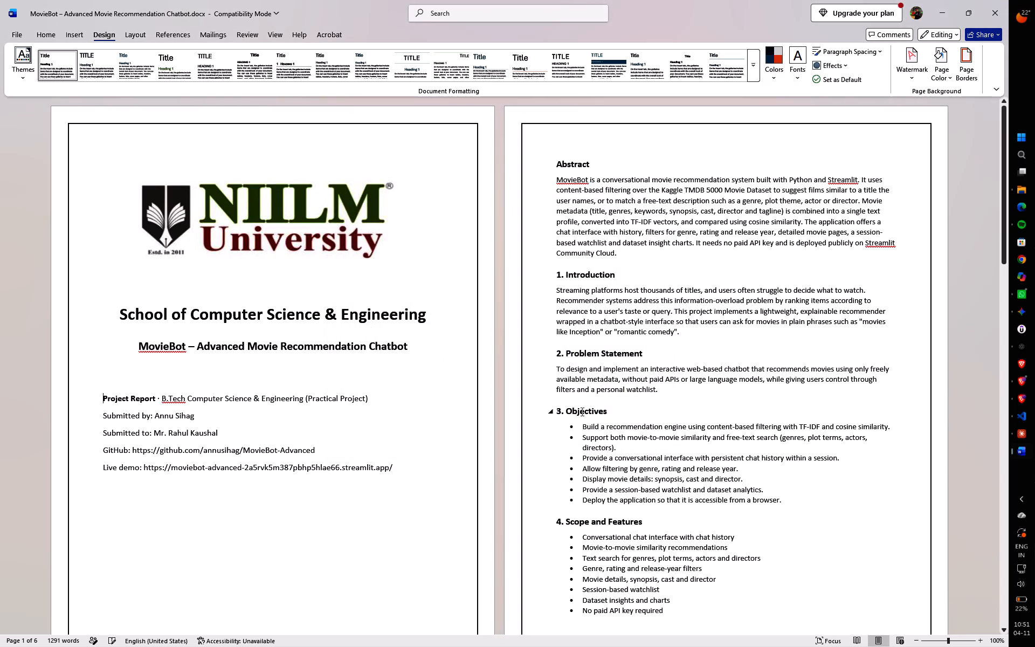
# Check the page border and content layout on all pages of the report.
pyautogui.scroll(-5, 480, 518)
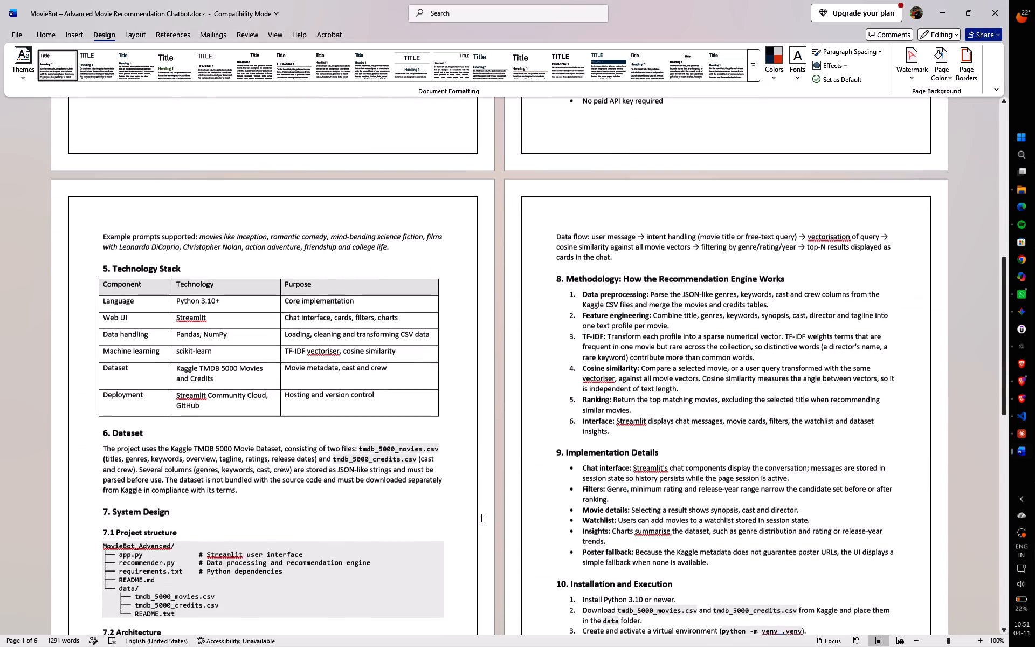
pyautogui.scroll(-12, 480, 518)
pyautogui.scroll(13, 480, 518)
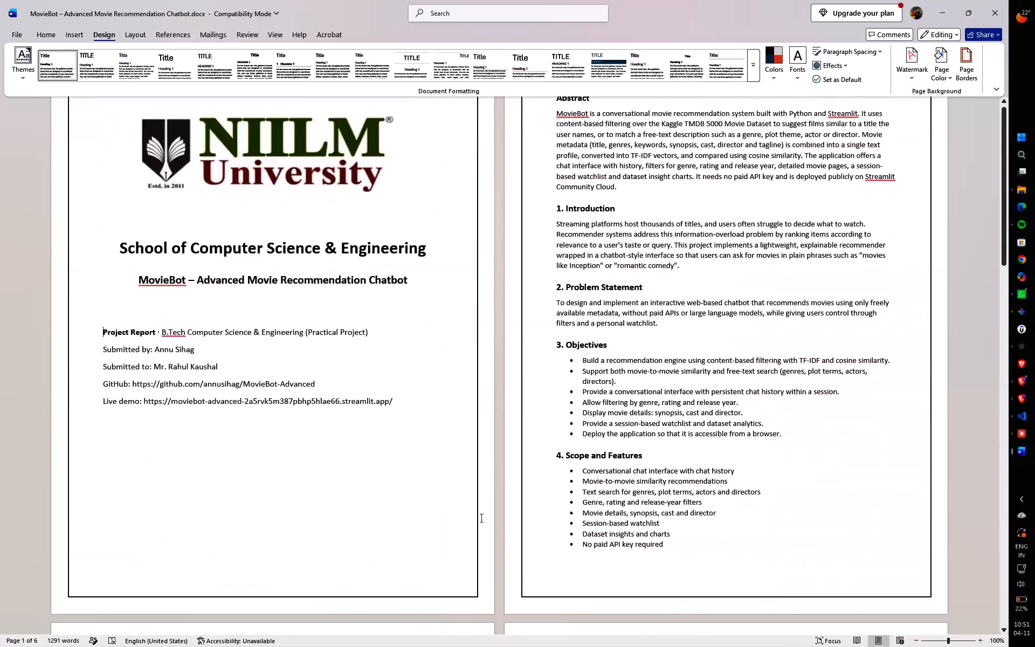
pyautogui.scroll(-10, 480, 518)
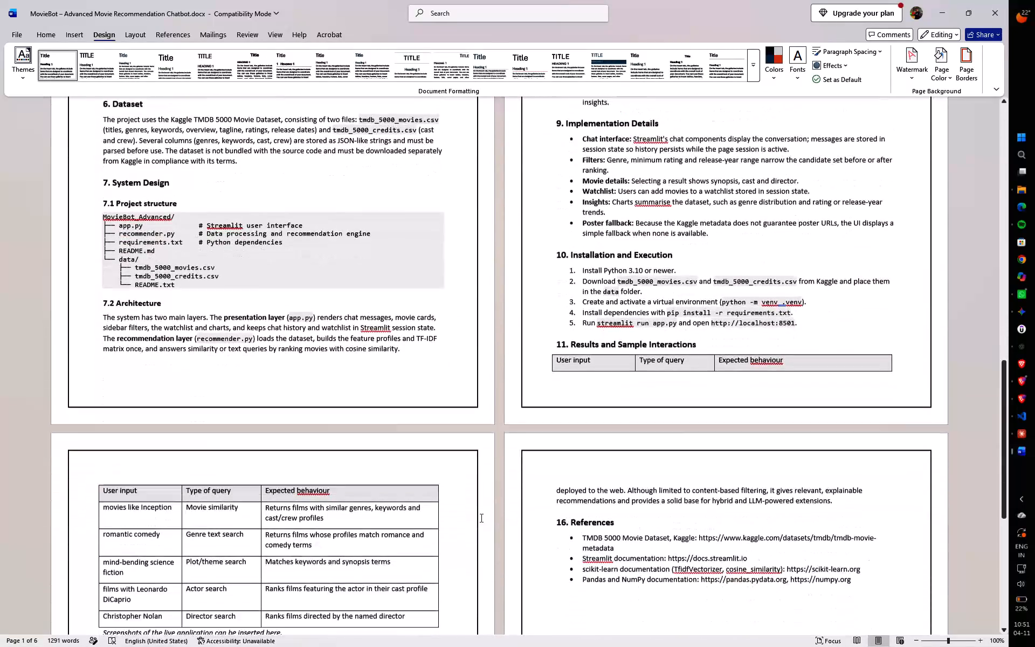
pyautogui.scroll(-4, 480, 518)
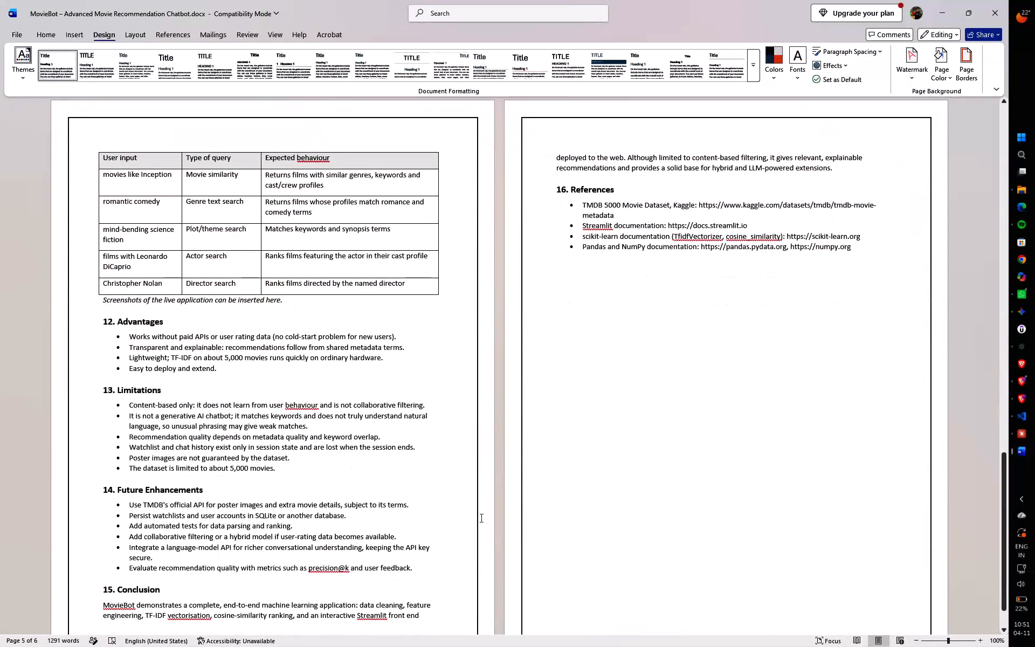
pyautogui.scroll(16, 480, 518)
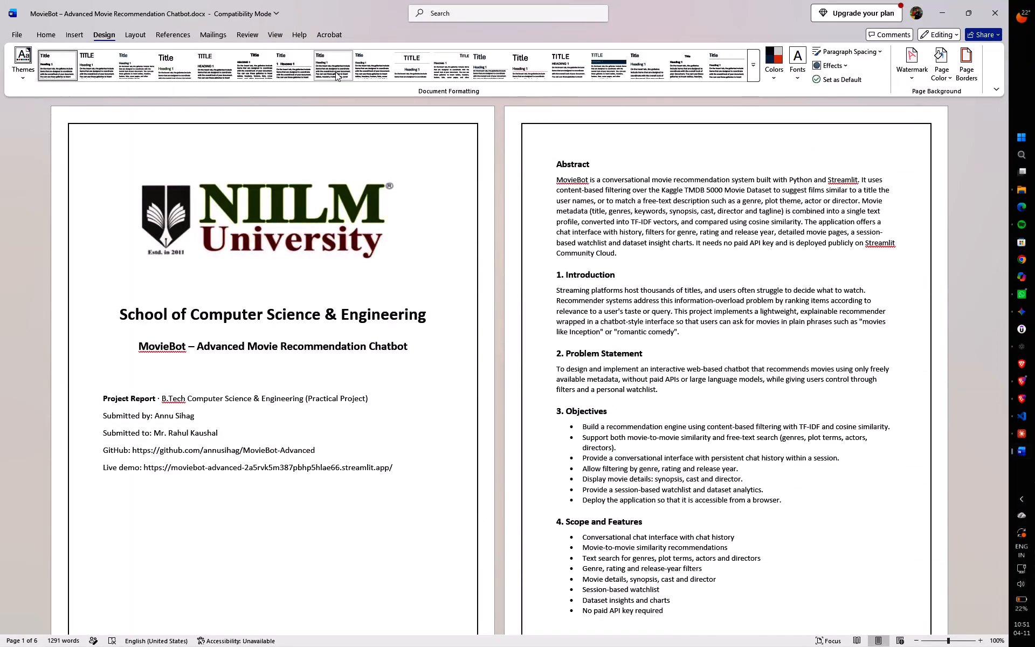
pyautogui.hotkey('ctrl', 's')
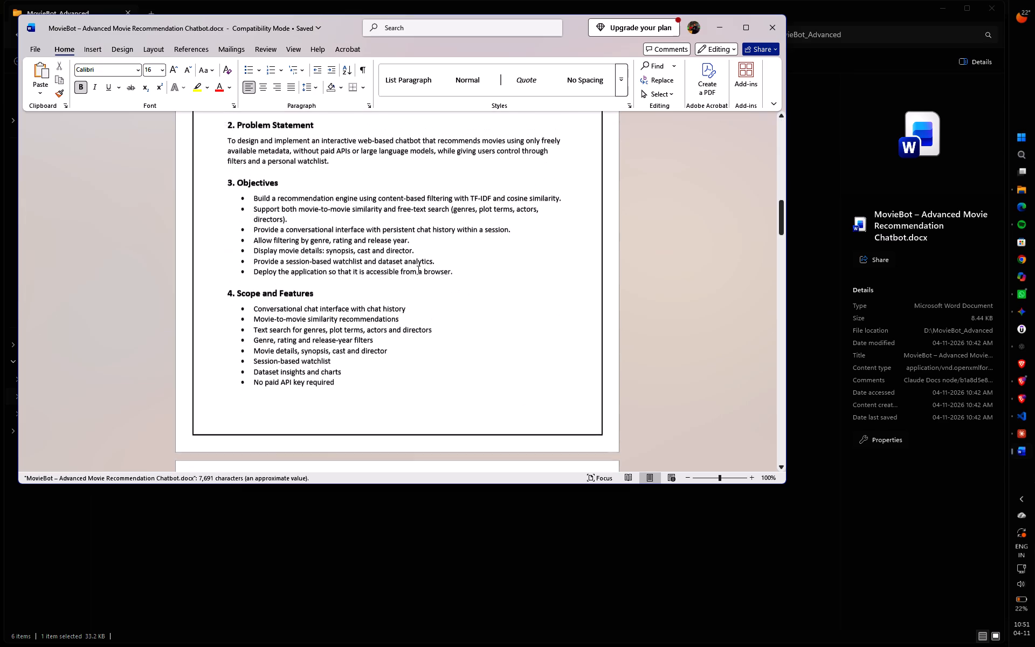
# Insert a new line below the "Submitted by" line on the title page and enter the word "Registration".
pyautogui.scroll(6, 417, 270)
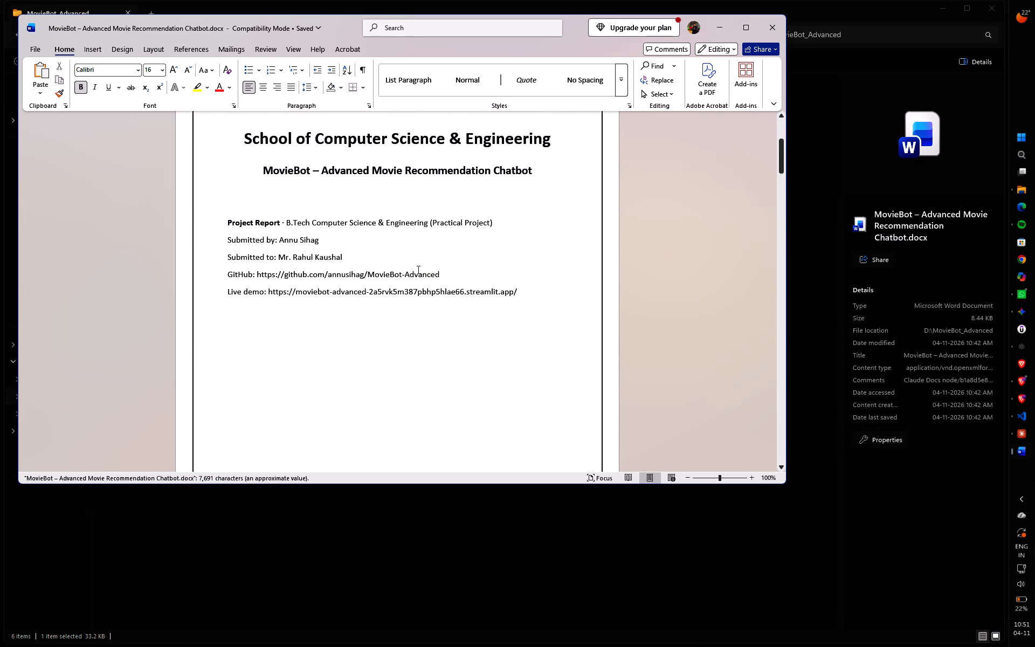
pyautogui.scroll(1, 417, 270)
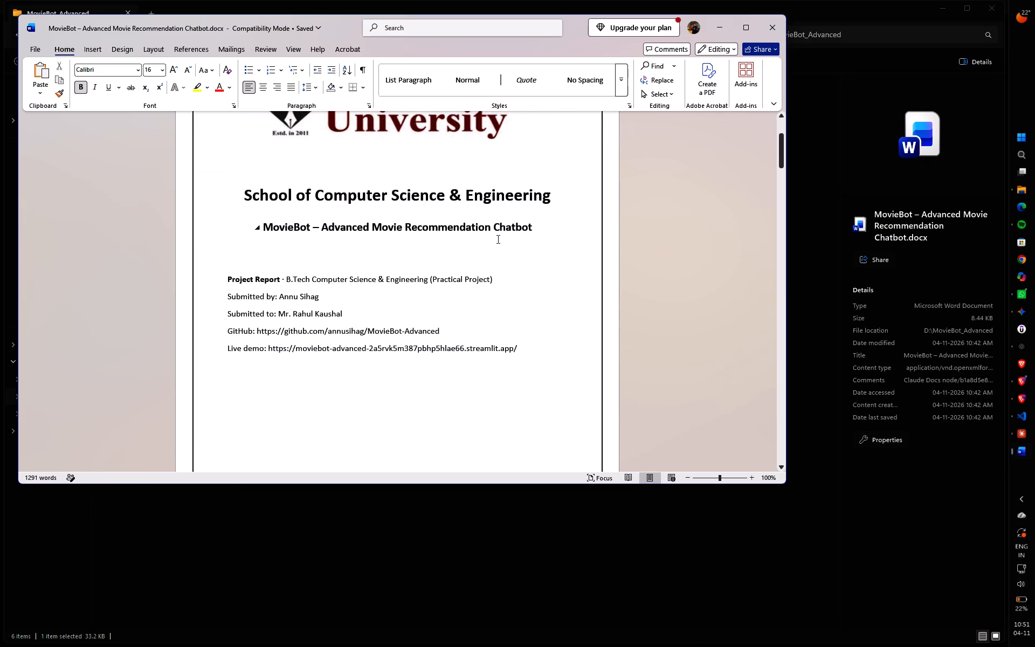
pyautogui.click(513, 274)
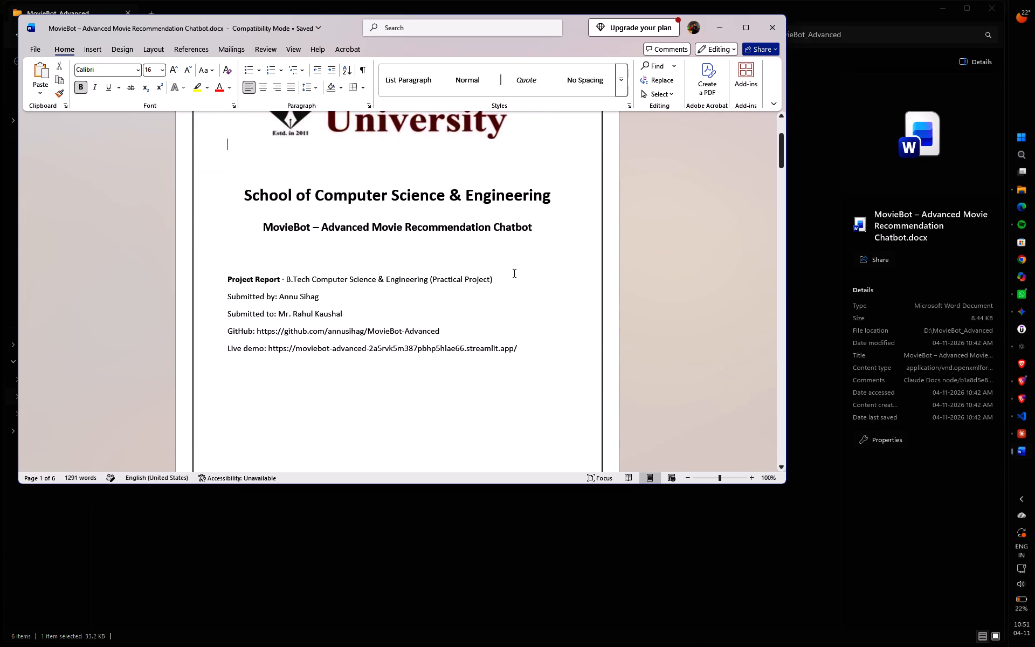
pyautogui.click(349, 298)
pyautogui.press('Return')
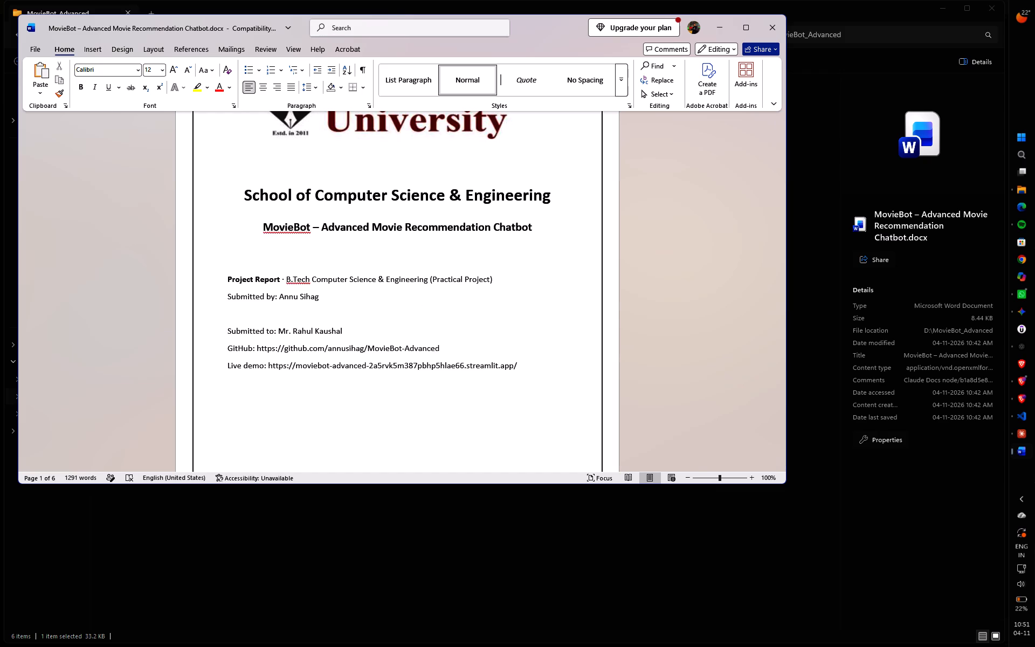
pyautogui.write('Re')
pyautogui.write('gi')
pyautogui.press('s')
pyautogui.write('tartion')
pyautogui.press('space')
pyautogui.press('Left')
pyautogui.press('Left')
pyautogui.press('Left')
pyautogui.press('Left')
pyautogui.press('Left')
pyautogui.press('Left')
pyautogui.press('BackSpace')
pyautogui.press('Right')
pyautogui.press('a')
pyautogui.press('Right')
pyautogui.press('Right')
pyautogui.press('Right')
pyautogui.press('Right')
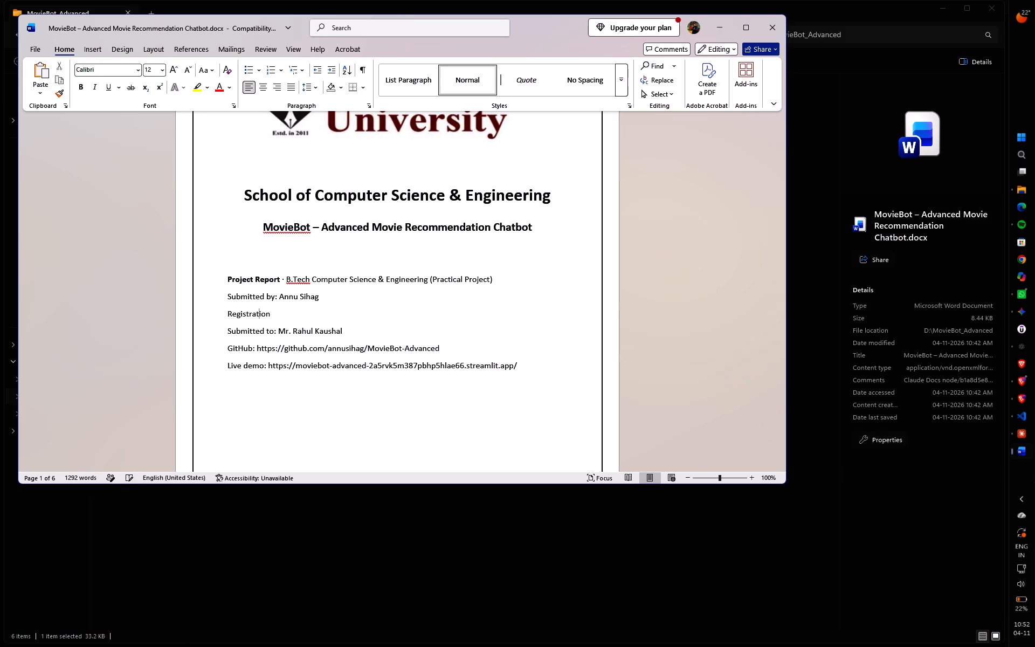
# Complete the new line's label with "No. :" followed by the student's registration number.
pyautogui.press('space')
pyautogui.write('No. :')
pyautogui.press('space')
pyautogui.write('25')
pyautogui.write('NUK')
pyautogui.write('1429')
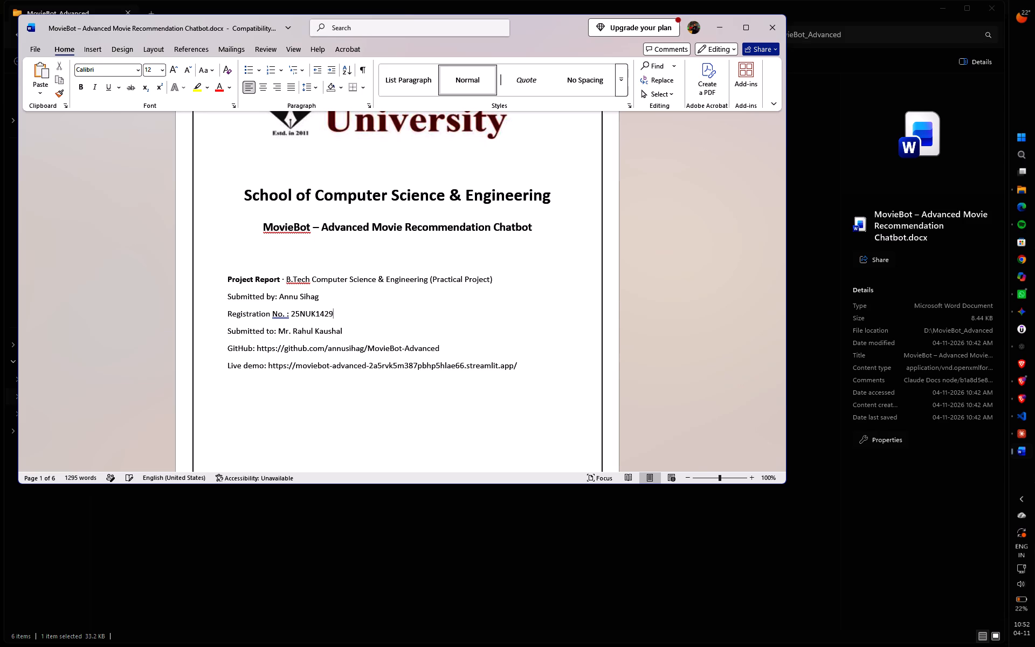
# Remove the space before the colon so the registration line's label reads "Registration No.:".
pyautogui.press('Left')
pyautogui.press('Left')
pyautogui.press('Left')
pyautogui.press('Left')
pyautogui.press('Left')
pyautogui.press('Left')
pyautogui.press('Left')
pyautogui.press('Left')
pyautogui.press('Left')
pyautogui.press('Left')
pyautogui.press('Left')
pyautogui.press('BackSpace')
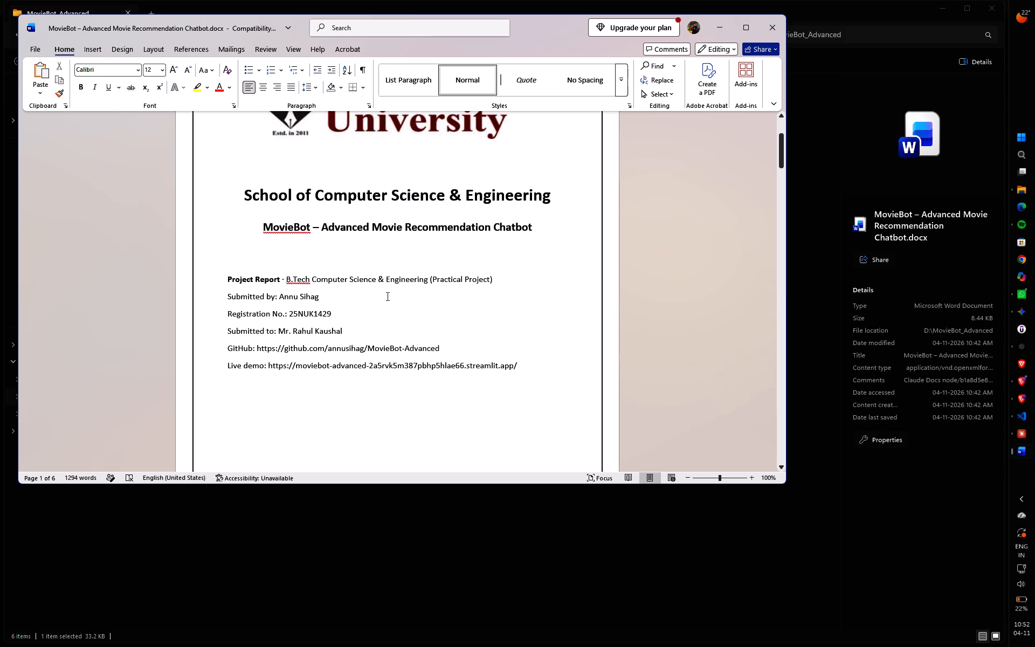
pyautogui.click(372, 315)
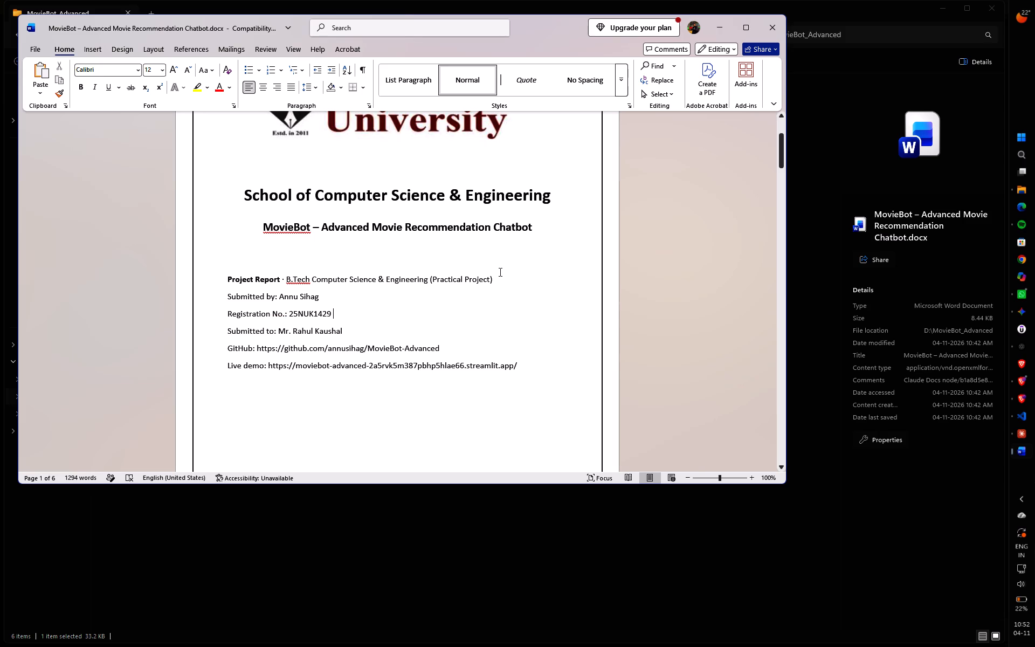
# In the "Project Report" line, replace "Computer Science & Engineering (Practical Project)" with "CSE 5th sem" after "B.Tech".
pyautogui.click(500, 272)
pyautogui.click(502, 287)
pyautogui.press('BackSpace')
pyautogui.press('BackSpace')
pyautogui.press('BackSpace')
pyautogui.press('BackSpace')
pyautogui.press('BackSpace')
pyautogui.press('BackSpace')
pyautogui.press('BackSpace')
pyautogui.press('BackSpace')
pyautogui.press('BackSpace')
pyautogui.press('BackSpace')
pyautogui.press('BackSpace')
pyautogui.press('BackSpace')
pyautogui.press('BackSpace')
pyautogui.press('BackSpace')
pyautogui.press('BackSpace')
pyautogui.press('BackSpace')
pyautogui.press('BackSpace')
pyautogui.press('BackSpace')
pyautogui.press('BackSpace')
pyautogui.press('BackSpace')
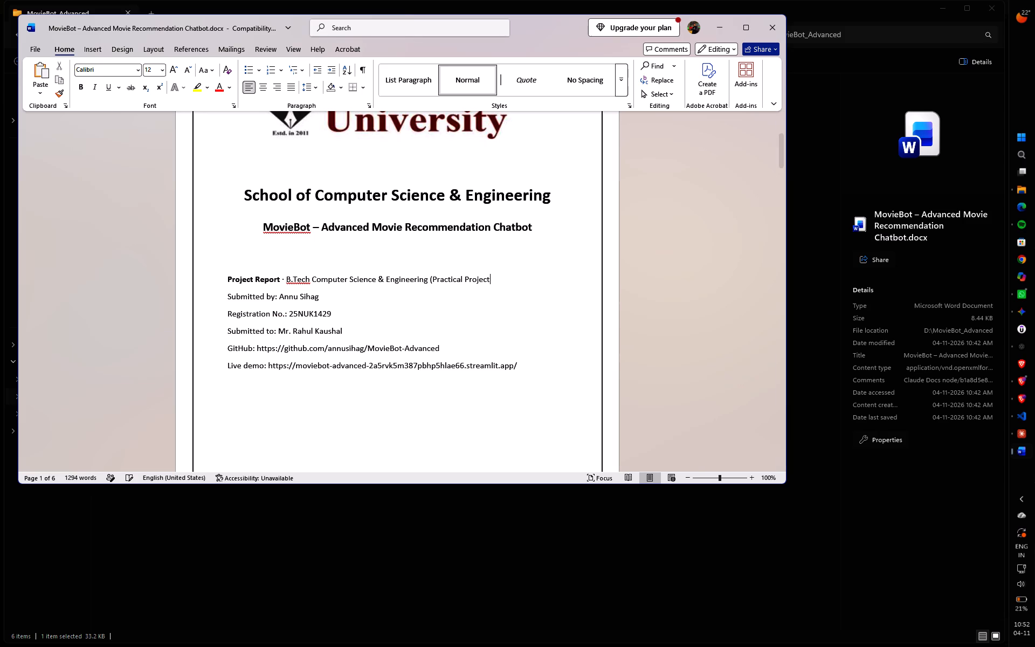
pyautogui.press('BackSpace')
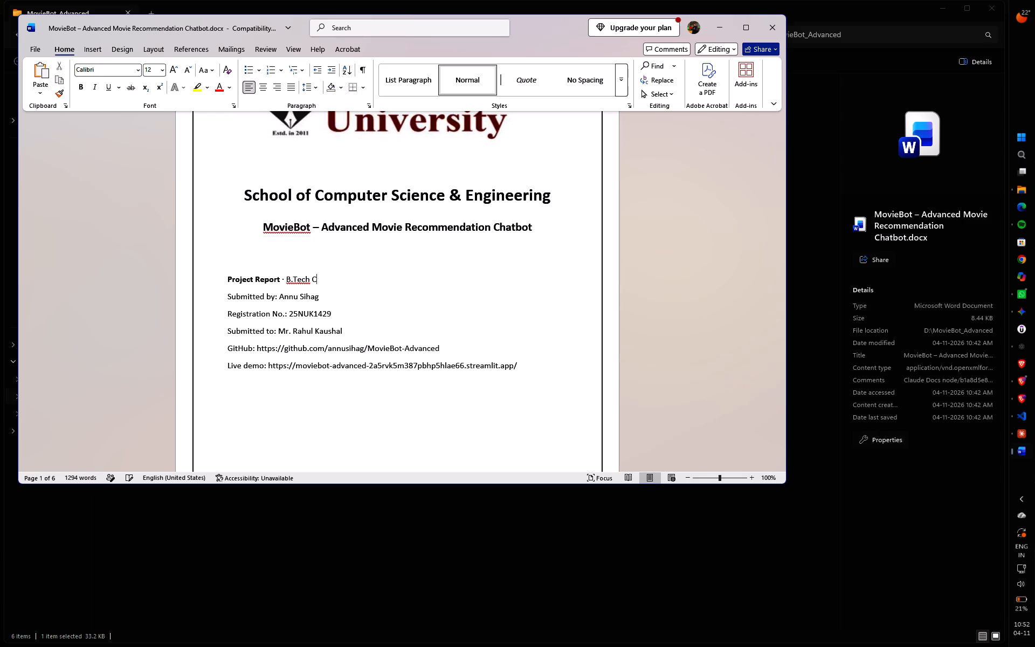
pyautogui.press('BackSpace')
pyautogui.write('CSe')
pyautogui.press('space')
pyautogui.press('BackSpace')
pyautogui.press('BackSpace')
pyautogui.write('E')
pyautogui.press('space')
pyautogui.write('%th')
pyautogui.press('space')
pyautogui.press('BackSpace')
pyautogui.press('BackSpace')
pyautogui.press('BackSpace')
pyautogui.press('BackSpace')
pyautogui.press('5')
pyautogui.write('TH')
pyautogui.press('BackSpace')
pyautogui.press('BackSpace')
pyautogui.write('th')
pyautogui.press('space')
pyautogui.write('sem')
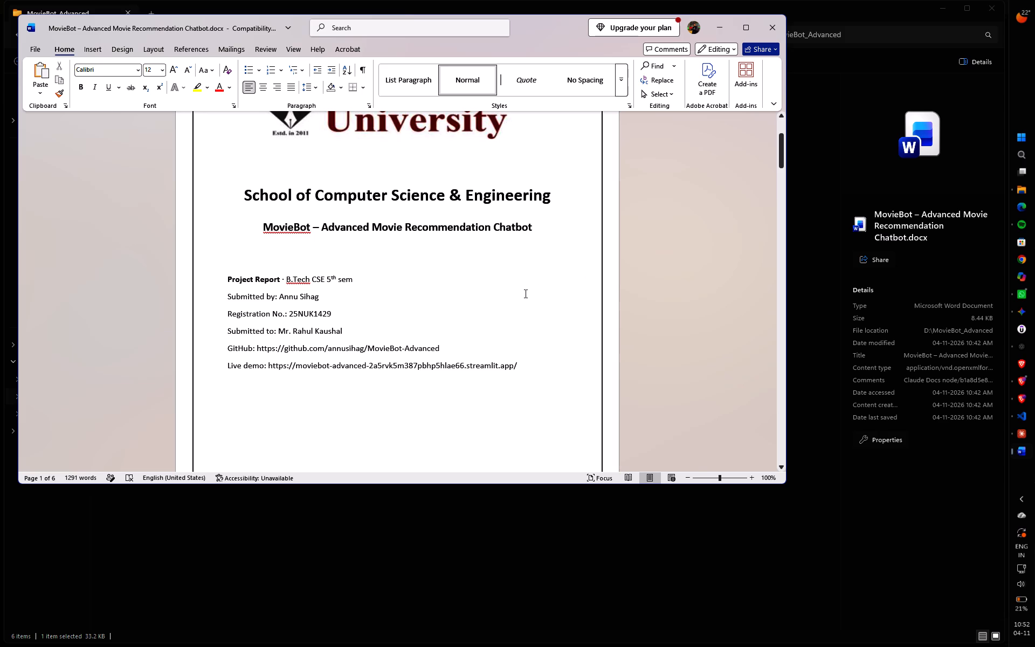
# Move "Project Report" onto its own line directly below "School of Computer Science & Engineering", matching that heading's formatting.
pyautogui.scroll(-1, 525, 293)
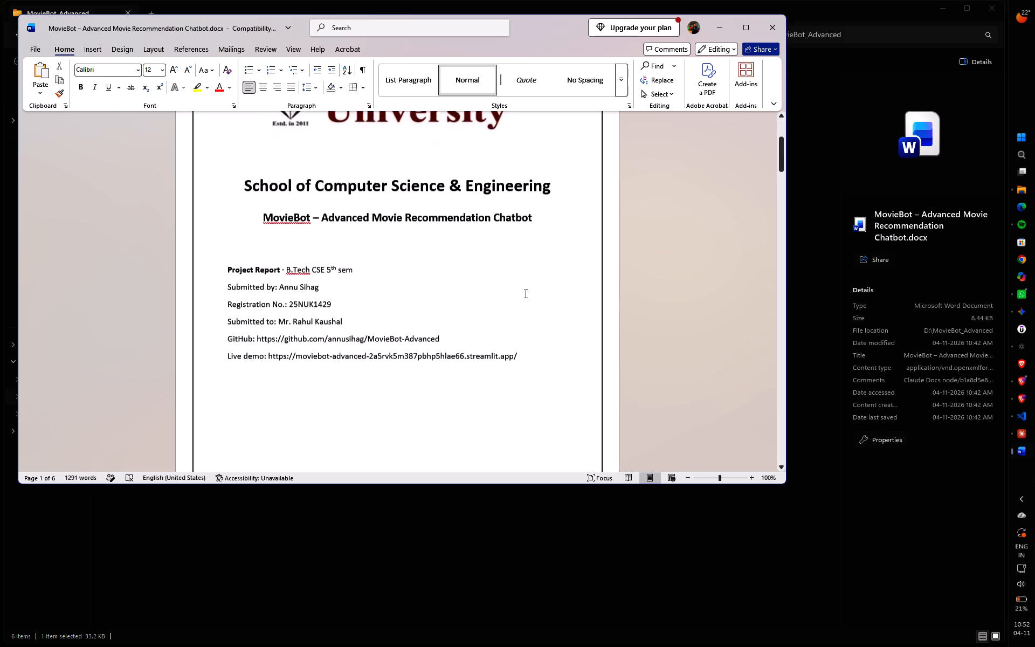
pyautogui.scroll(-2, 525, 293)
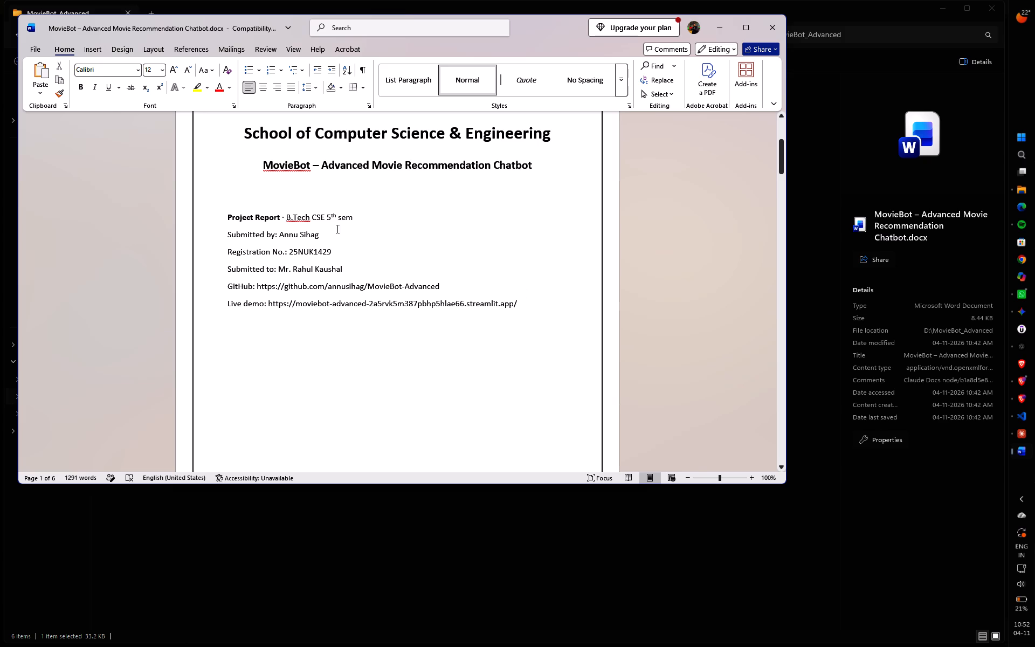
pyautogui.click(284, 217)
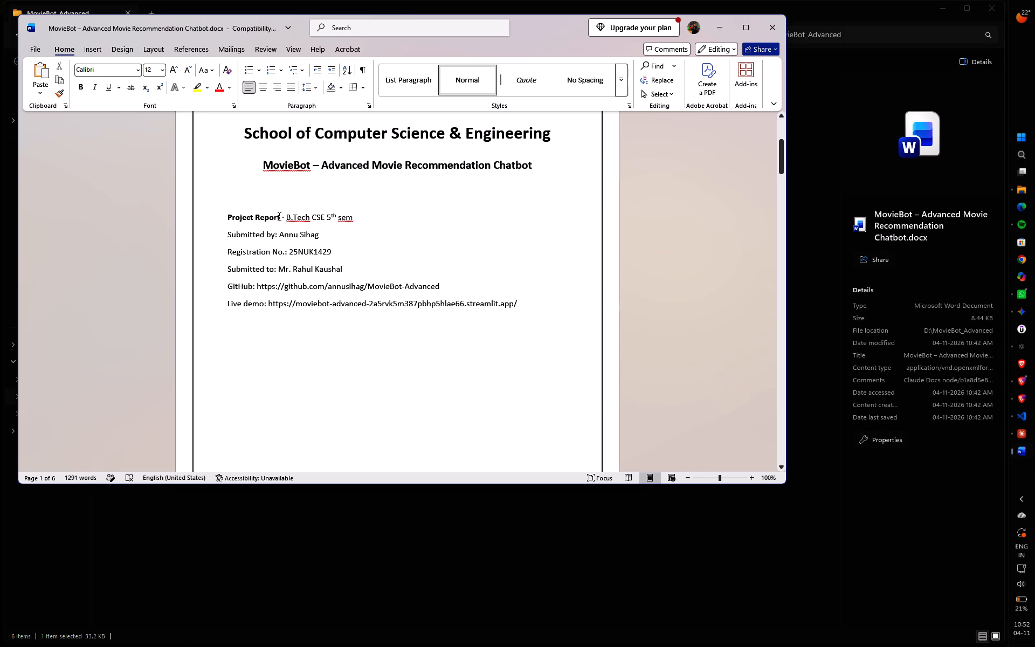
pyautogui.click(280, 216)
pyautogui.moveTo(280, 216); pyautogui.dragTo(224, 216)
pyautogui.hotkey('ctrl', 'x')
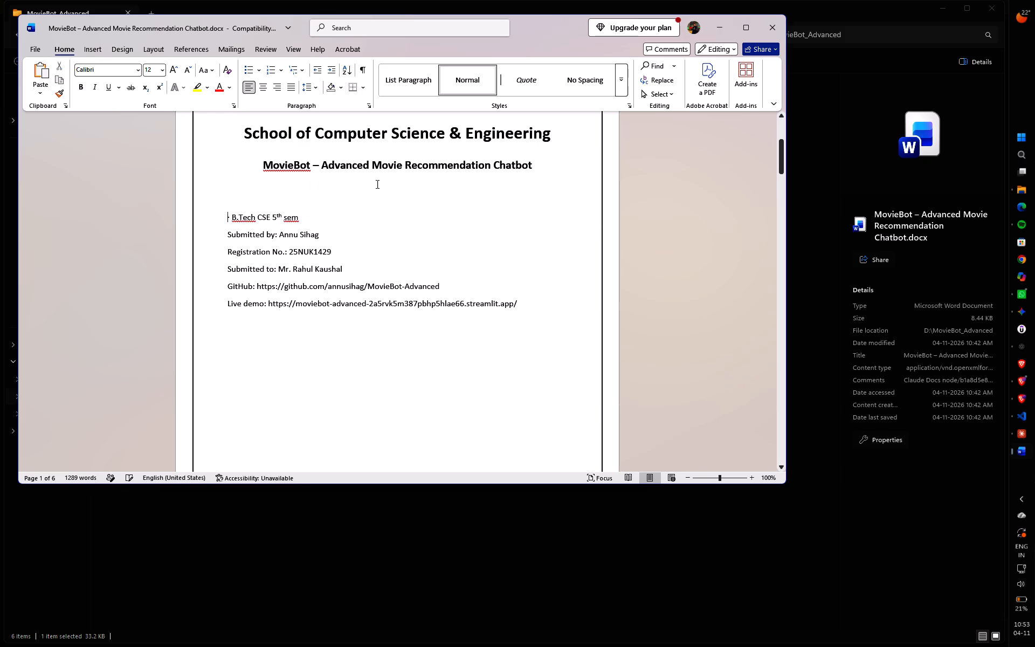
pyautogui.click(565, 131)
pyautogui.press('Return')
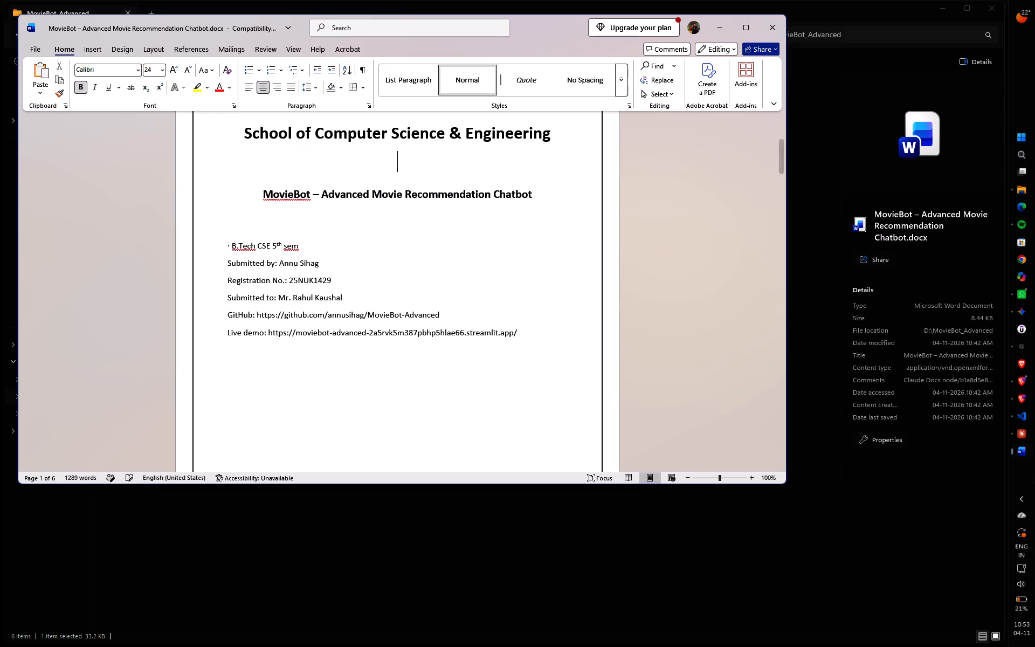
pyautogui.hotkey('ctrl', 'v')
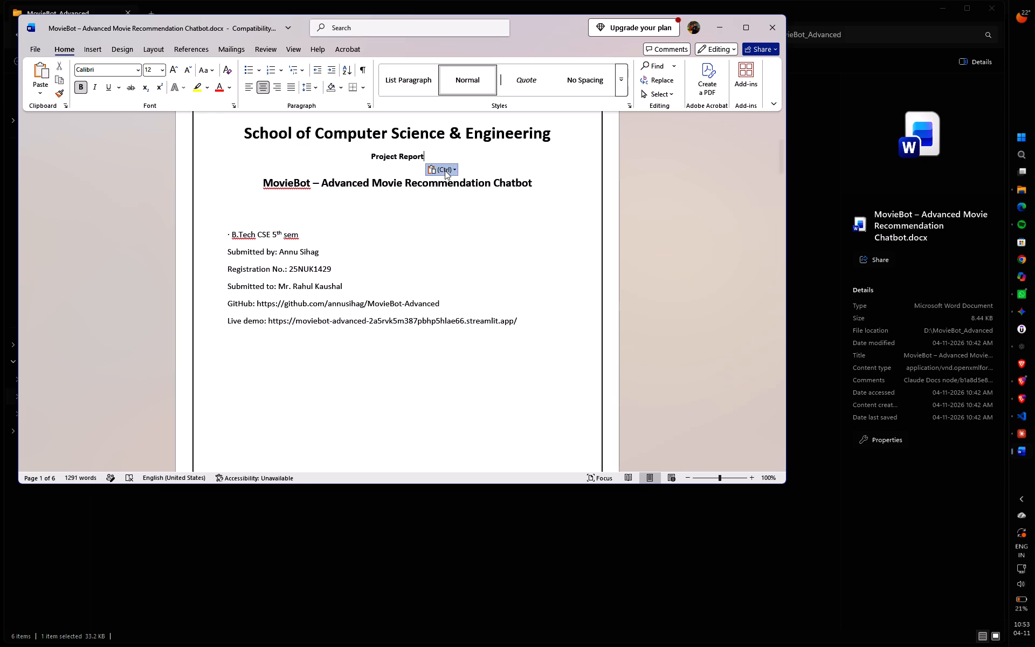
pyautogui.click(445, 170)
pyautogui.click(478, 202)
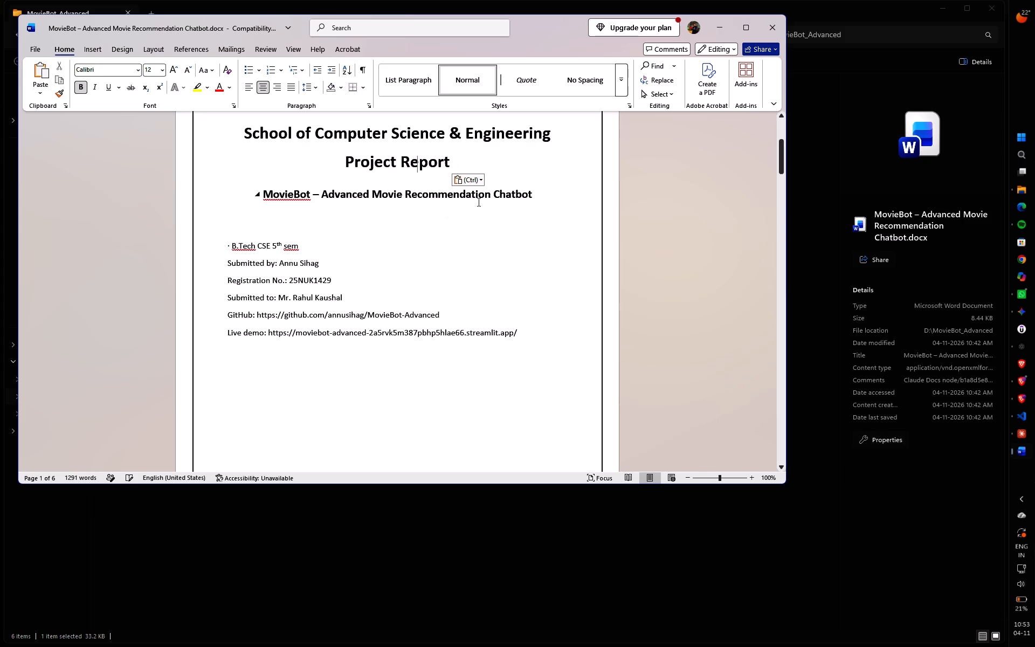
pyautogui.click(531, 175)
pyautogui.click(540, 228)
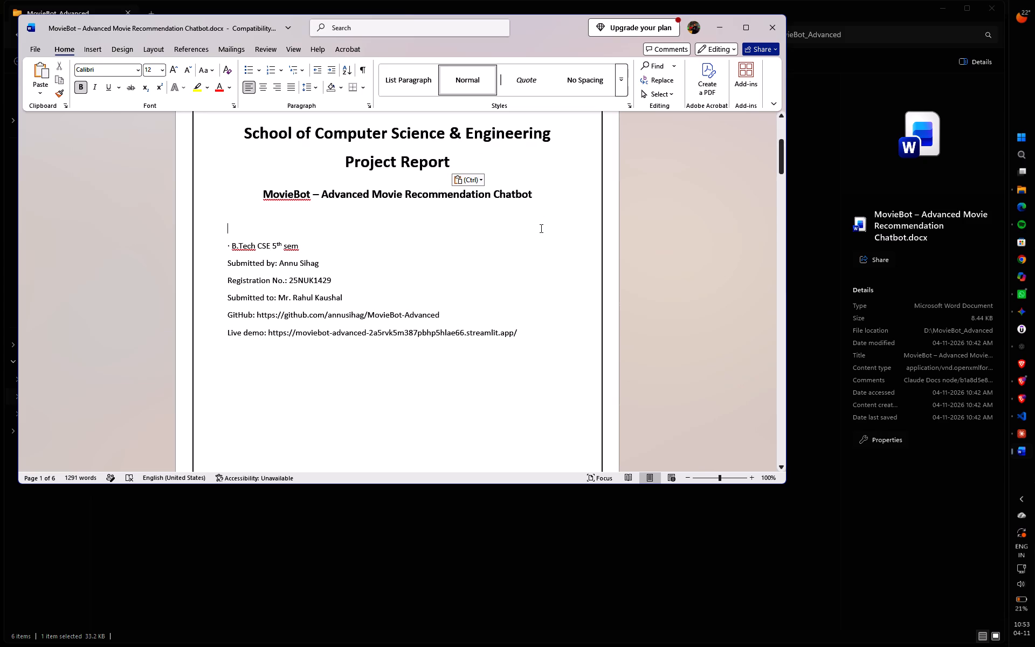
# Delete the leftover dot and space before "B.Tech CSE 5th sem" on the title page.
pyautogui.scroll(-1, 540, 228)
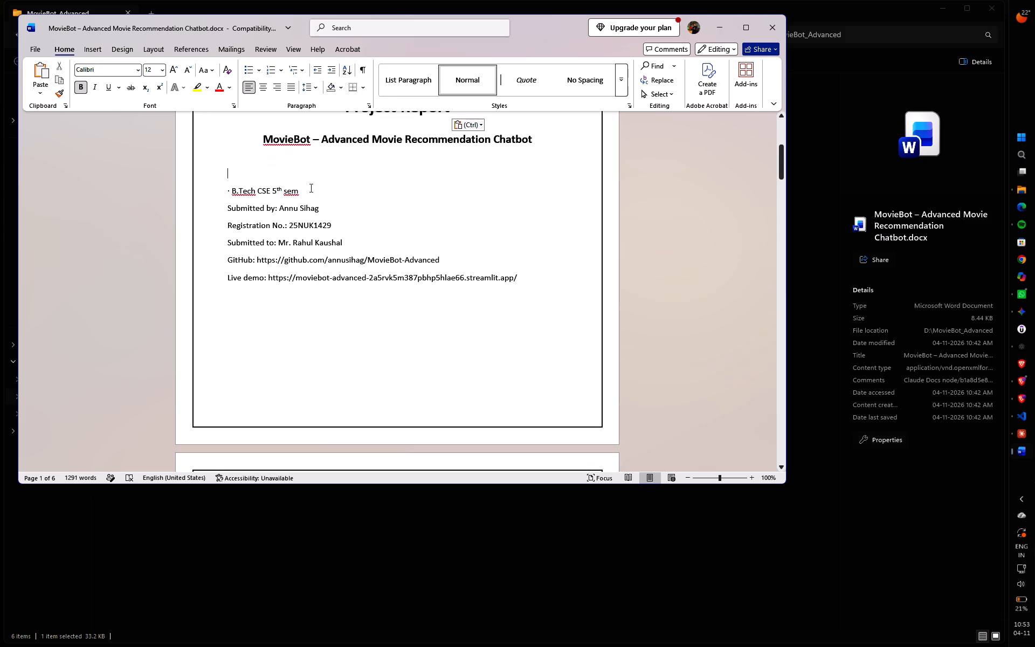
pyautogui.click(231, 190)
pyautogui.press('BackSpace')
pyautogui.press('BackSpace')
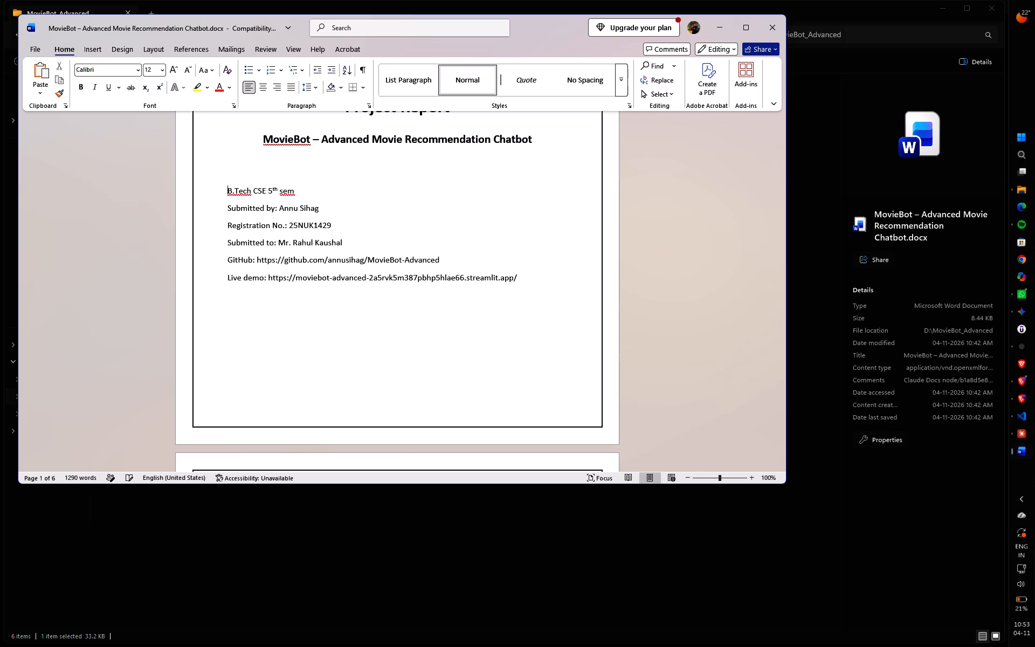
# Prefix the "B.Tech CSE 5th sem" line on the title page with "Course: ", without a space before the colon.
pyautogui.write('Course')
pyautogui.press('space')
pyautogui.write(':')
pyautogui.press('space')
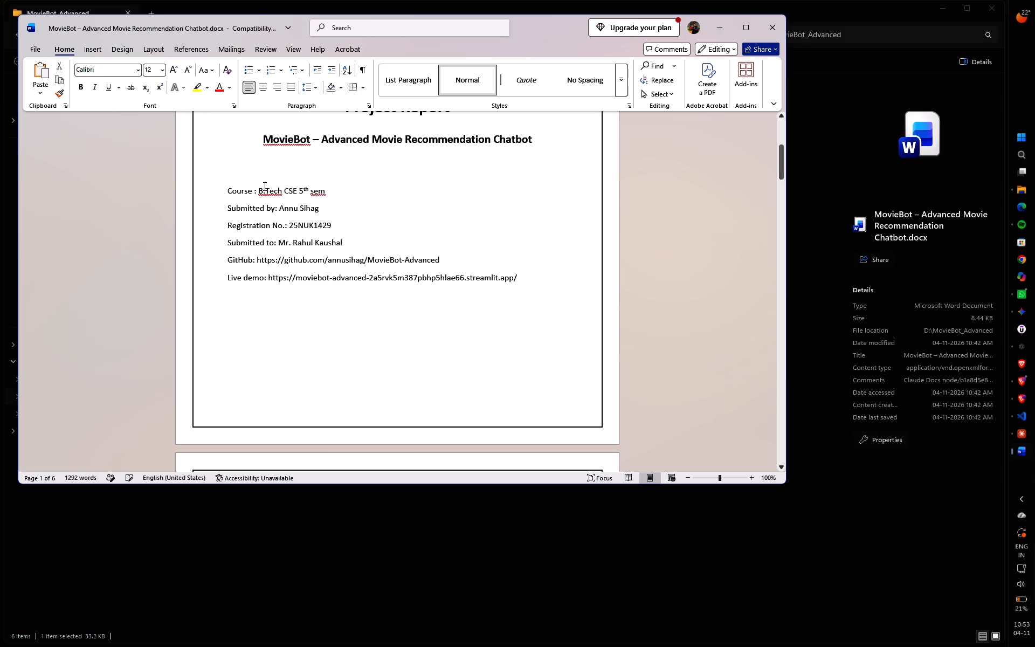
pyautogui.click(388, 215)
pyautogui.click(257, 188)
pyautogui.press('Left')
pyautogui.press('\\')
pyautogui.press('BackSpace')
pyautogui.press('BackSpace')
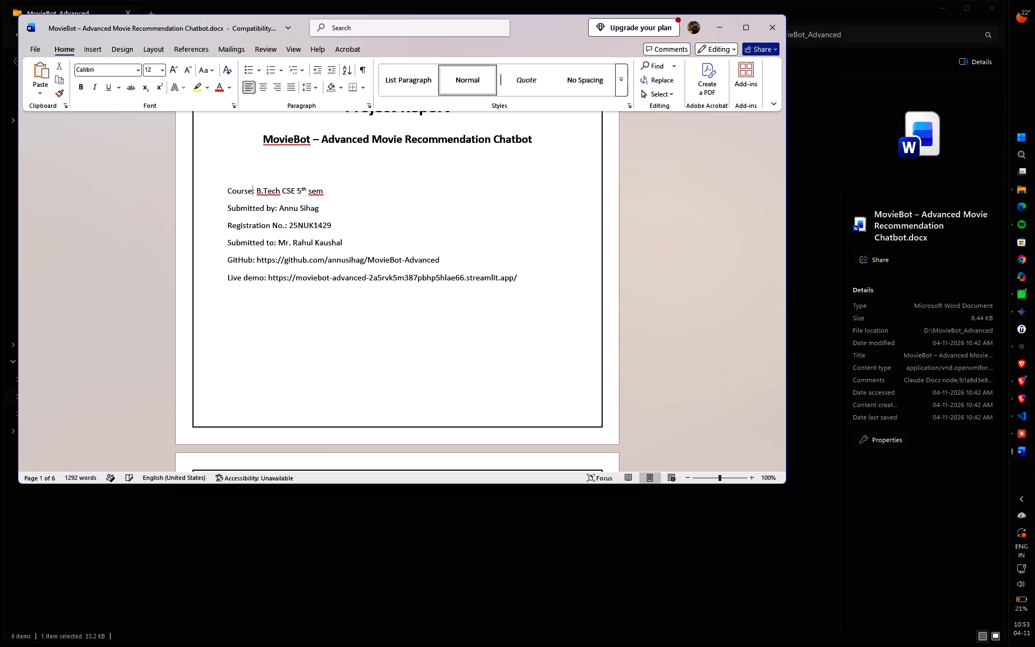
pyautogui.click(487, 214)
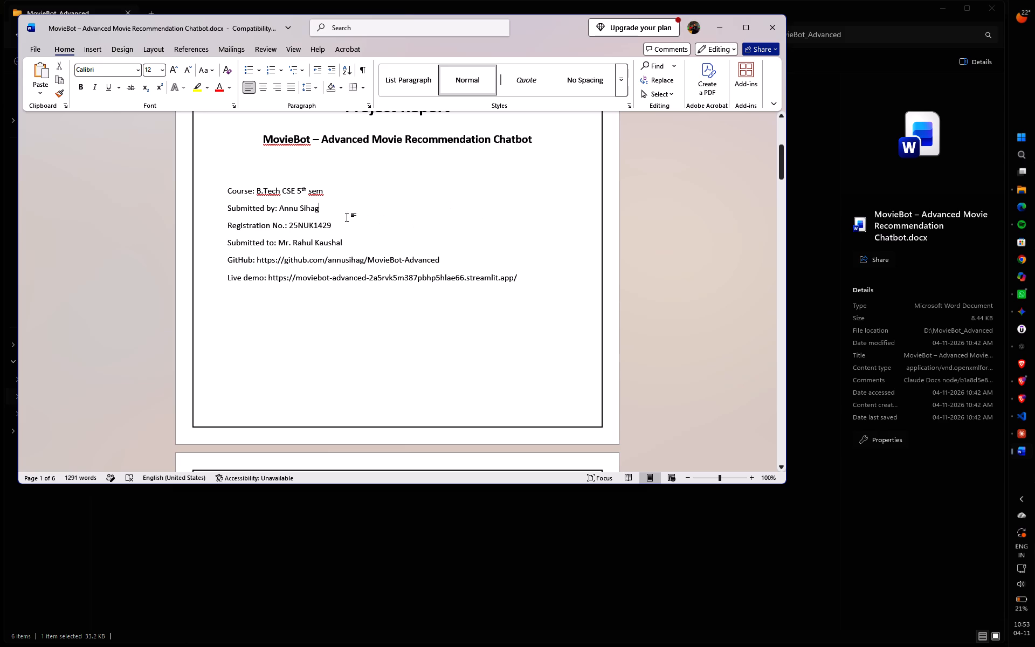
# Save the report document and close it.
pyautogui.scroll(1, 347, 217)
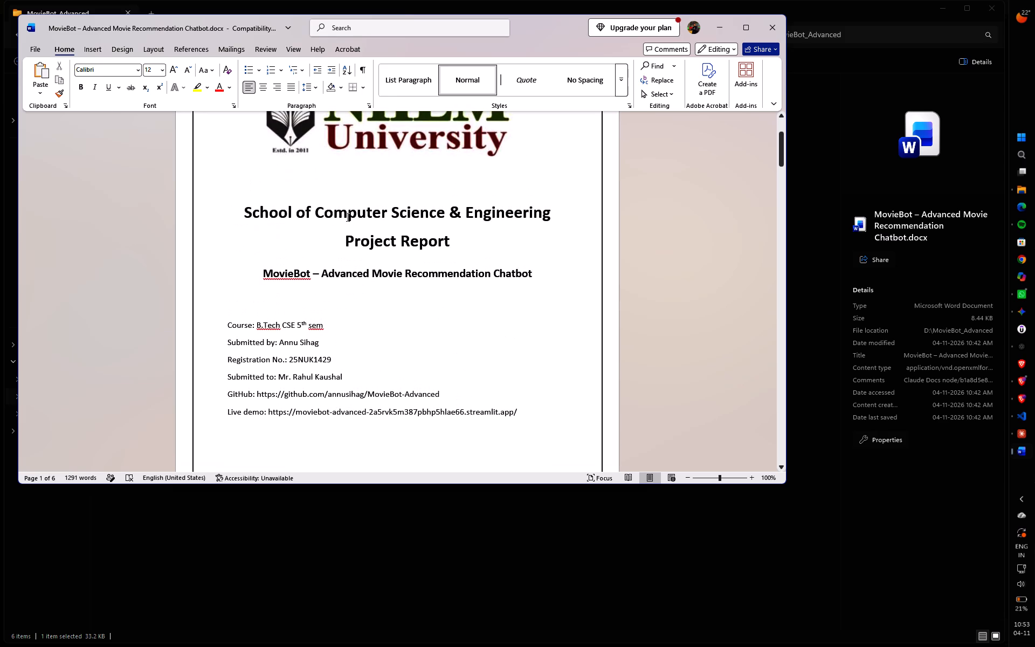
pyautogui.scroll(1, 347, 217)
pyautogui.scroll(-8, 347, 217)
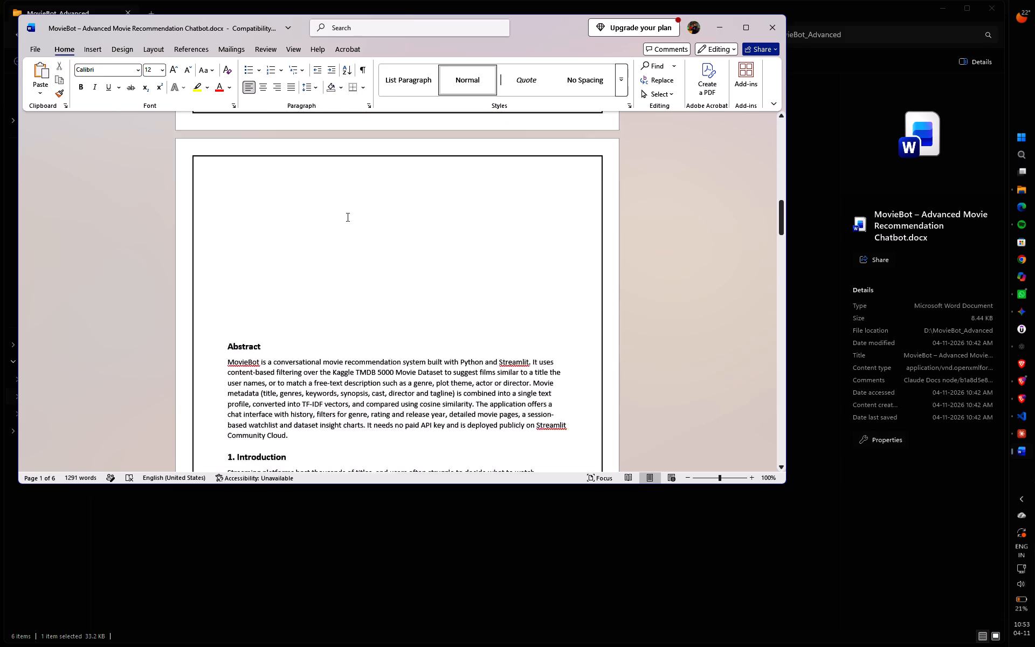
pyautogui.hotkey('ctrl', 's')
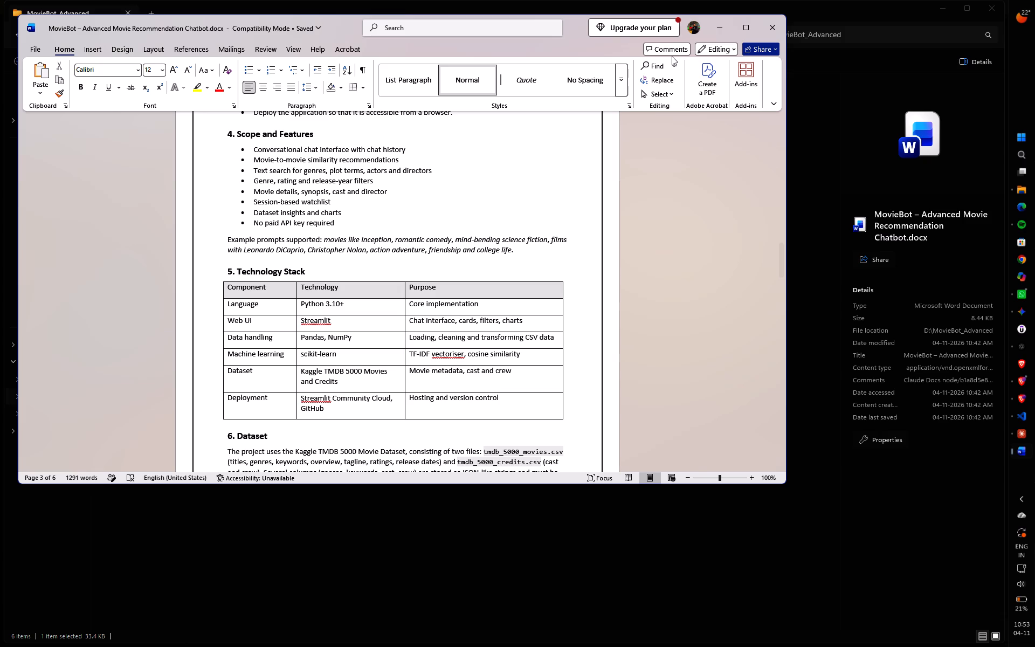
pyautogui.click(778, 27)
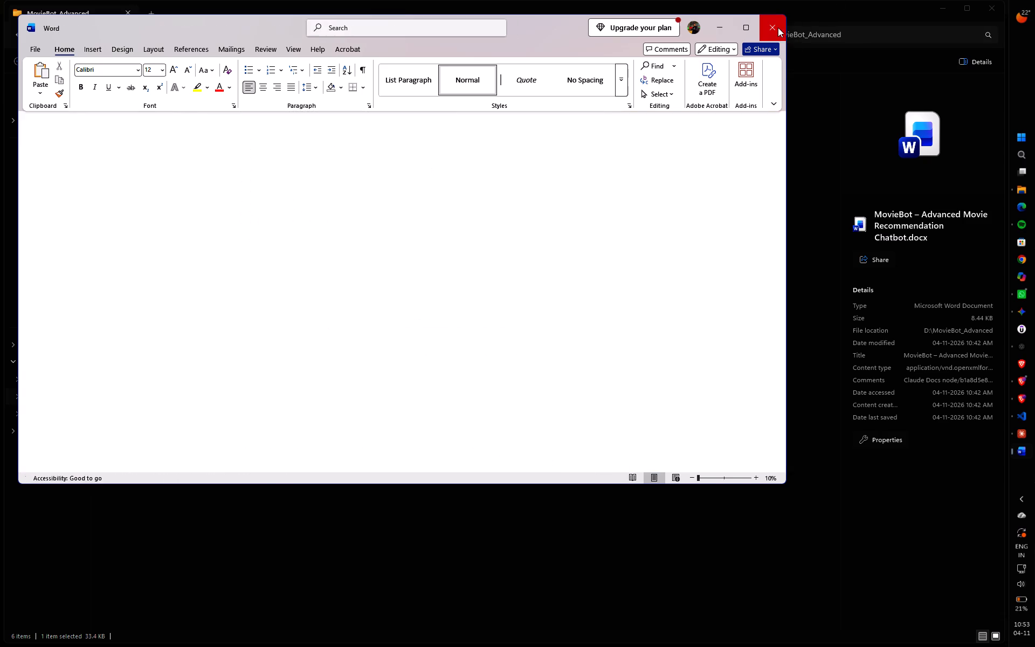
# Open MovieBot Project Presentation.pptx from the MovieBot_Advanced folder in PowerPoint and enable editing, dismissing the embedded-fonts notice.
pyautogui.doubleClick(176, 146)
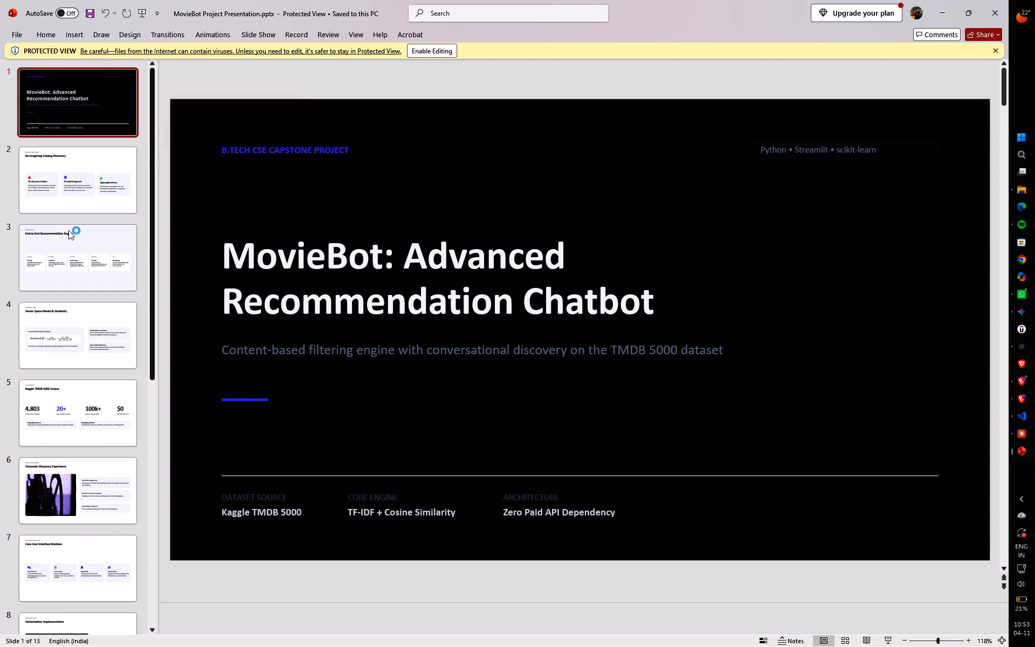
pyautogui.click(424, 50)
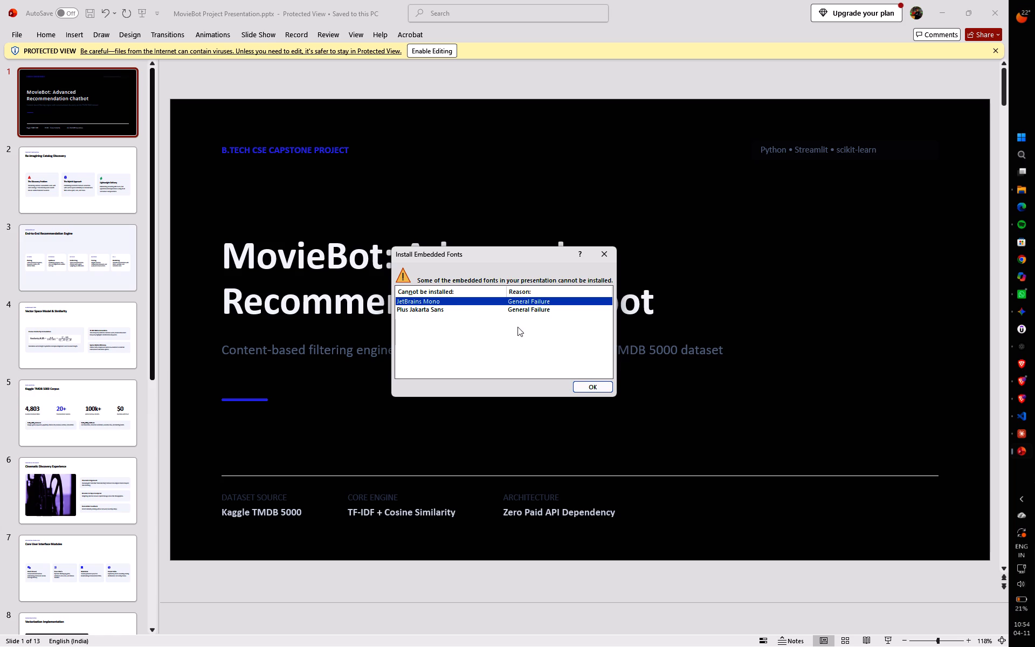
pyautogui.click(439, 309)
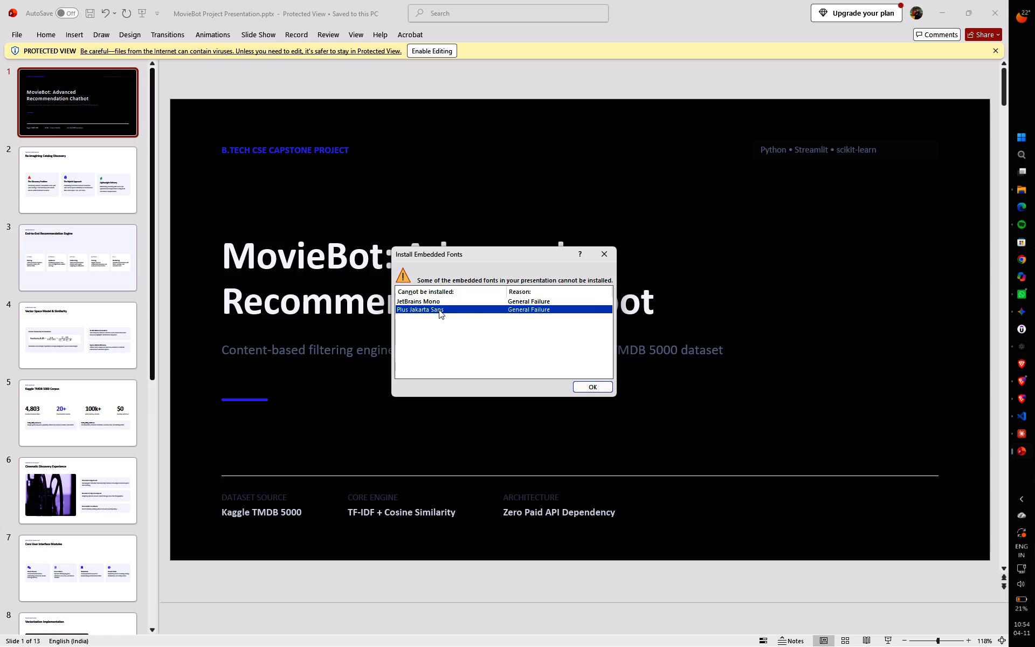
pyautogui.click(588, 383)
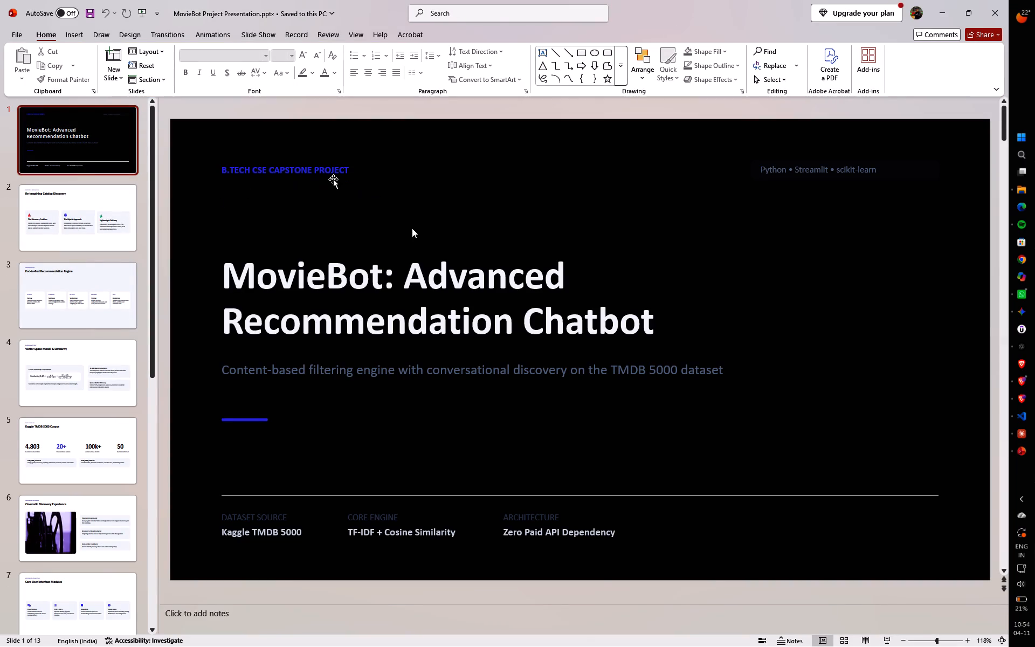
# Delete the word "CAPSTONE" from the "B.TECH CSE CAPSTONE PROJECT" label on the title slide.
pyautogui.click(351, 167)
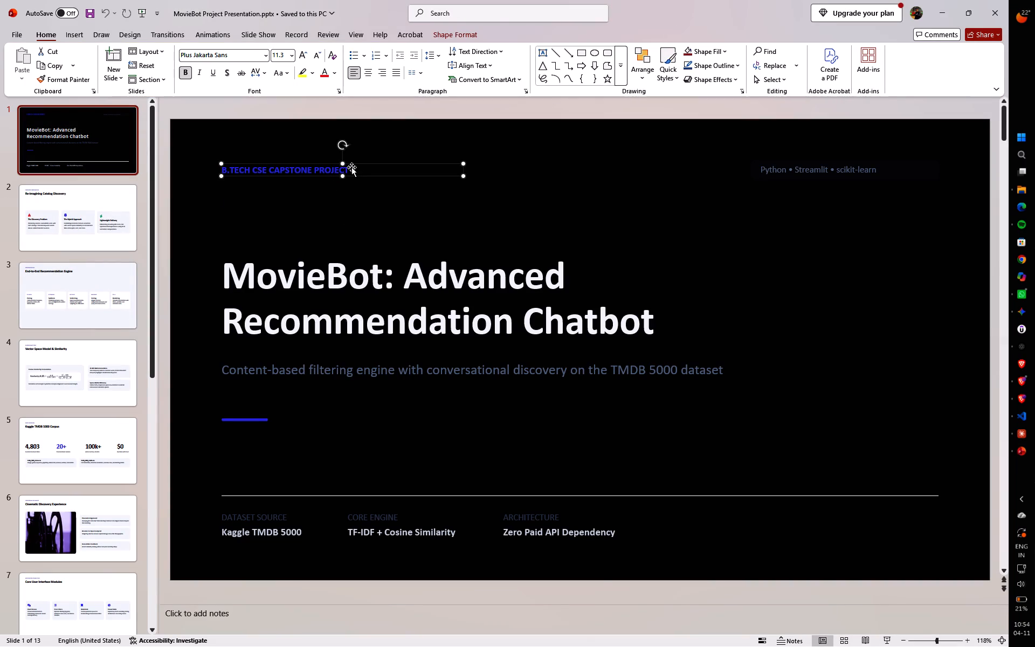
pyautogui.click(342, 221)
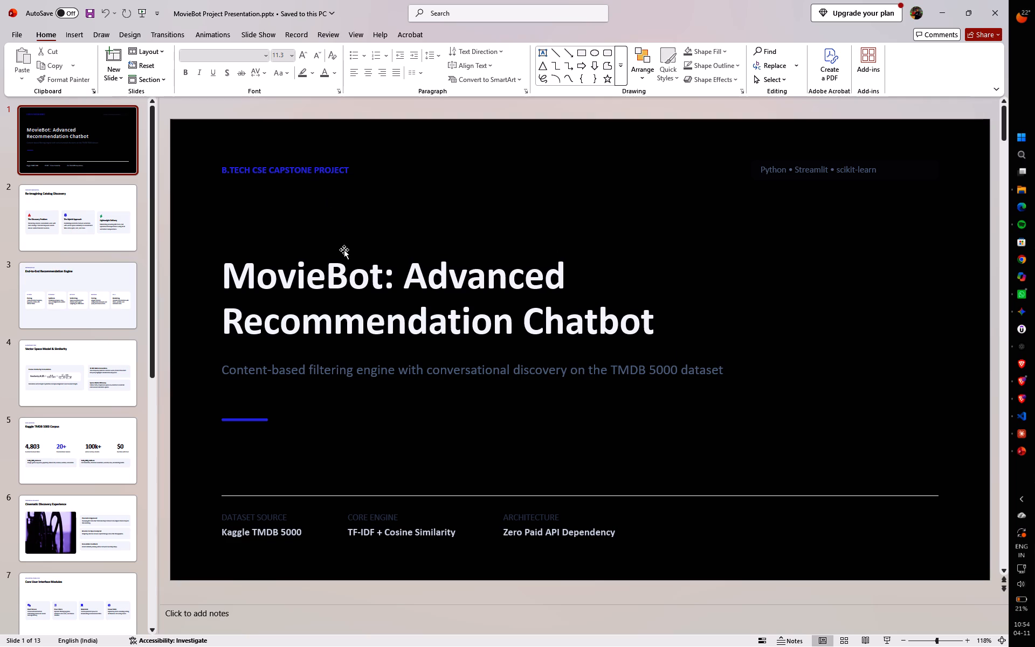
pyautogui.click(309, 169)
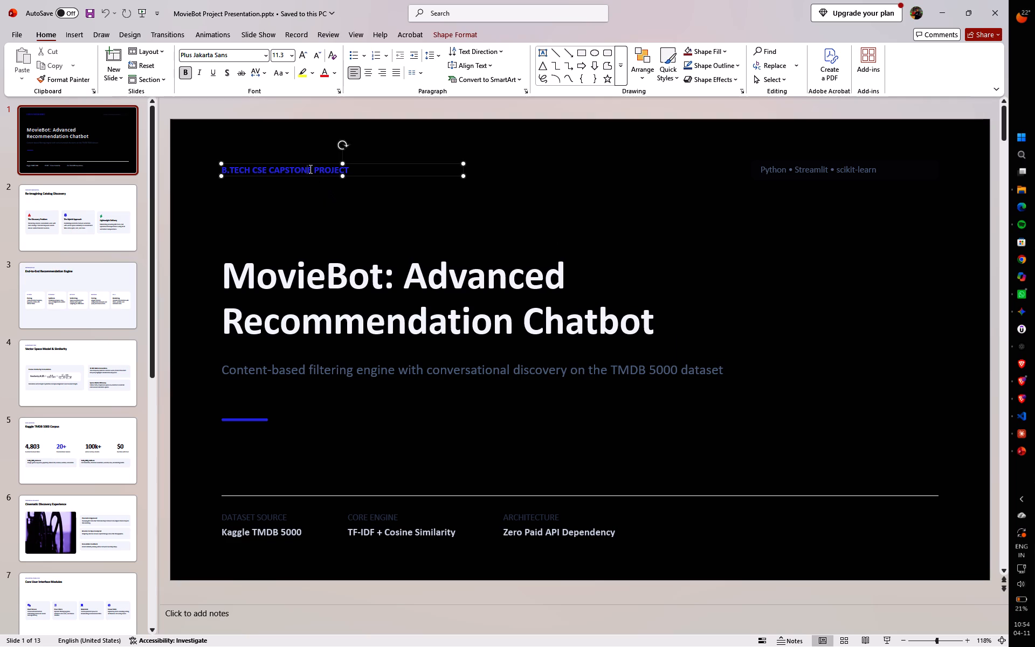
pyautogui.press('Right')
pyautogui.press('BackSpace')
pyautogui.press('BackSpace')
pyautogui.press('BackSpace')
pyautogui.press('BackSpace')
pyautogui.press('BackSpace')
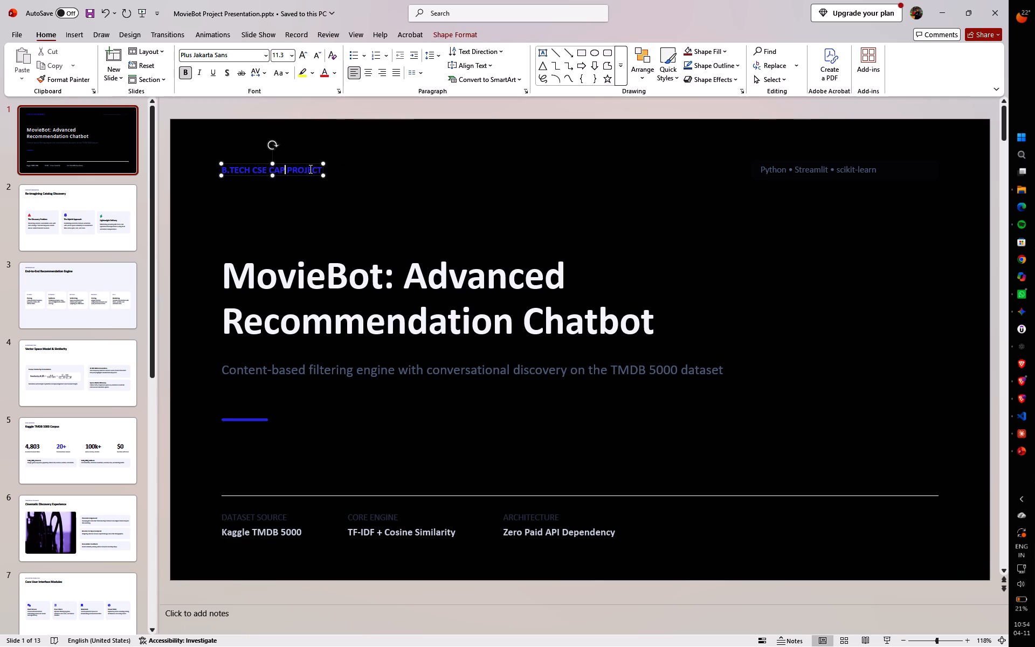
pyautogui.press('BackSpace')
pyautogui.press('BackSpace')
pyautogui.press('BackSpace')
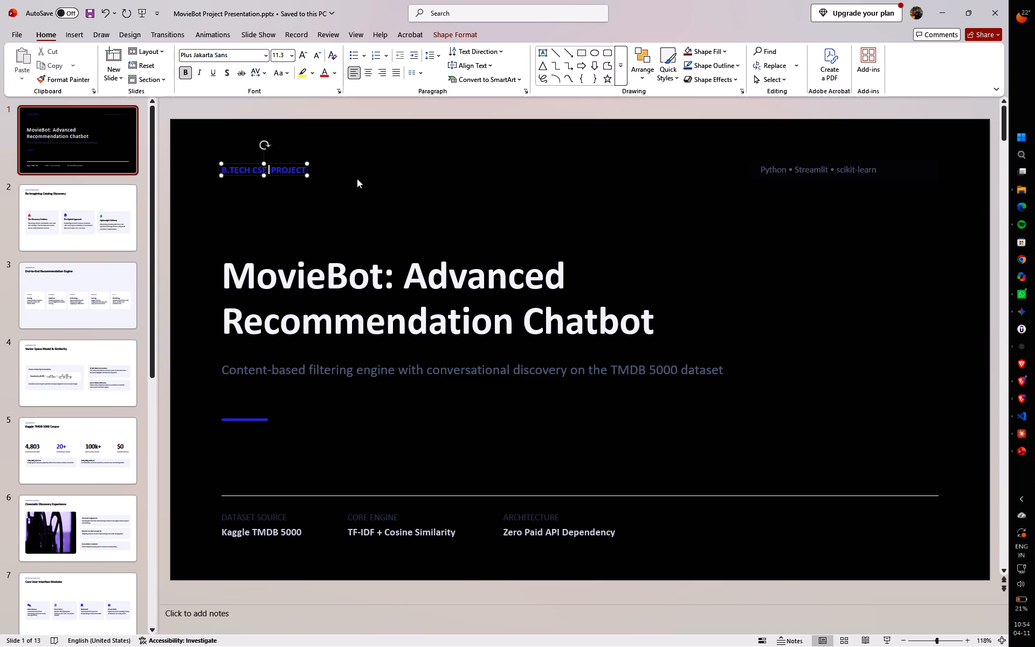
pyautogui.click(357, 178)
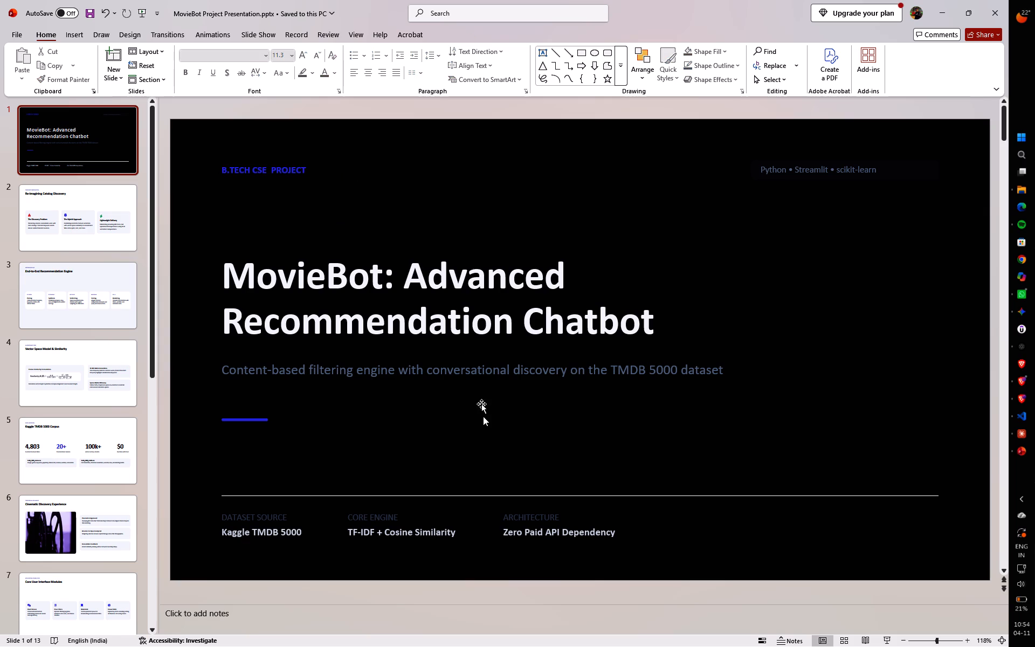
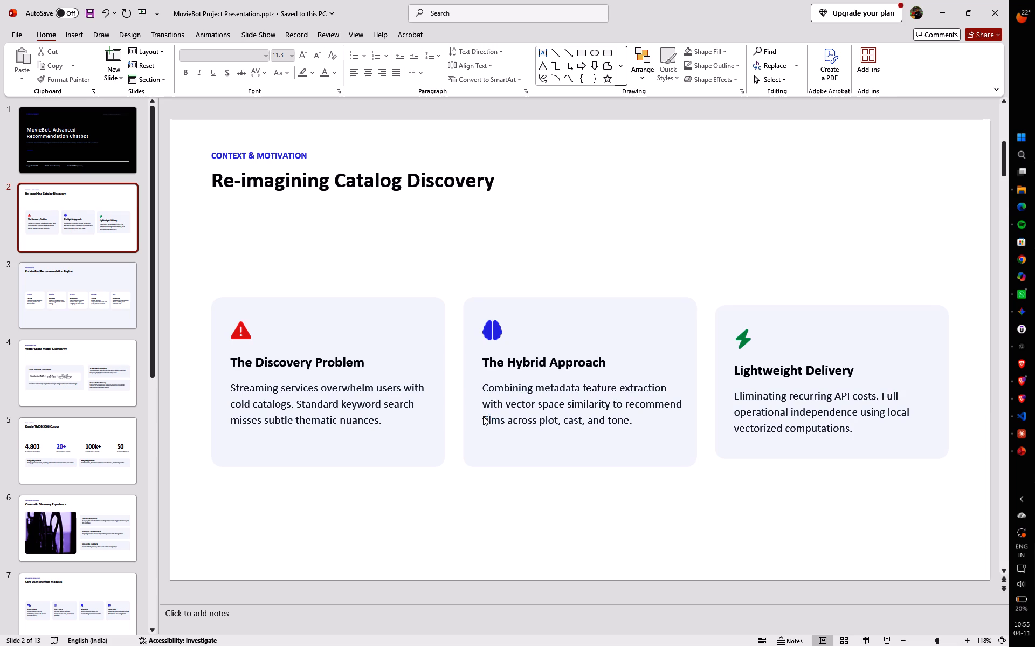
# Review the presentation's slides one by one from slide 3 through the closing "Thank You" slide.
pyautogui.press('Right')
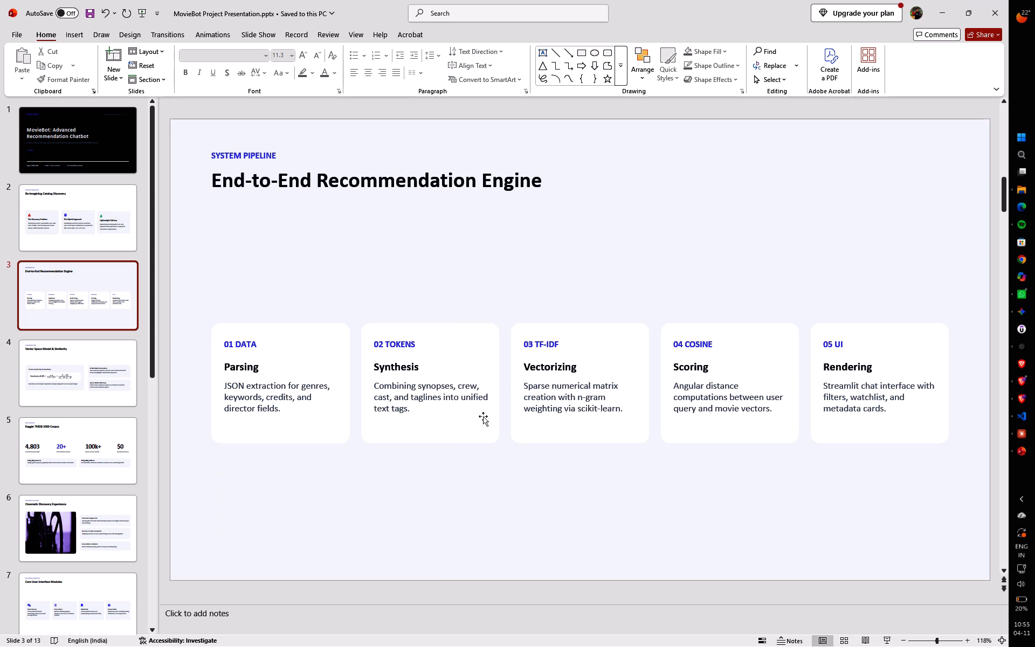
pyautogui.press('Right')
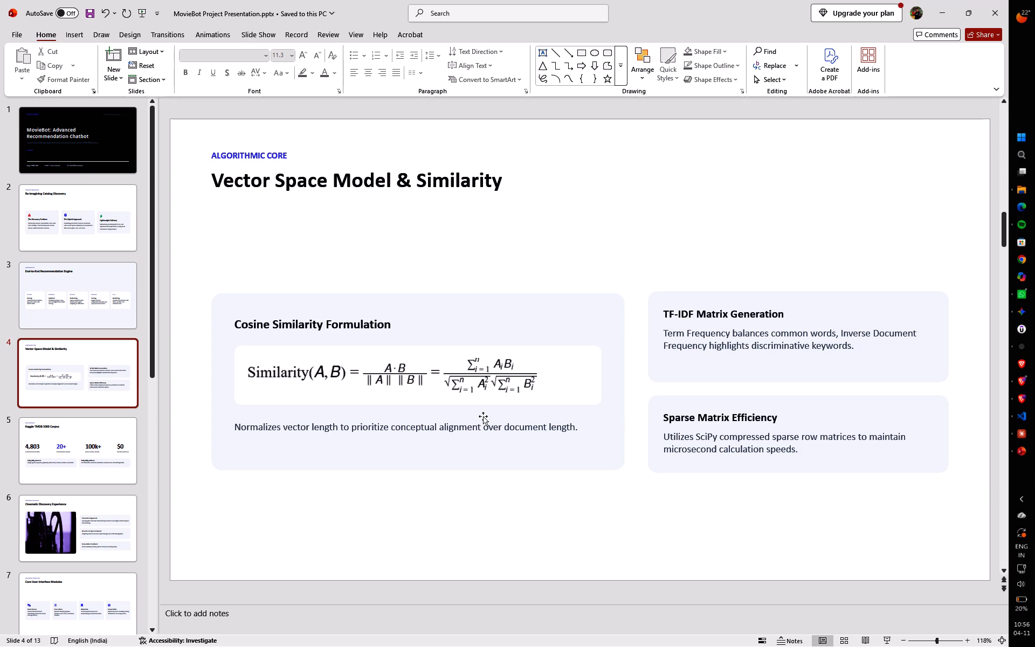
pyautogui.press('Right')
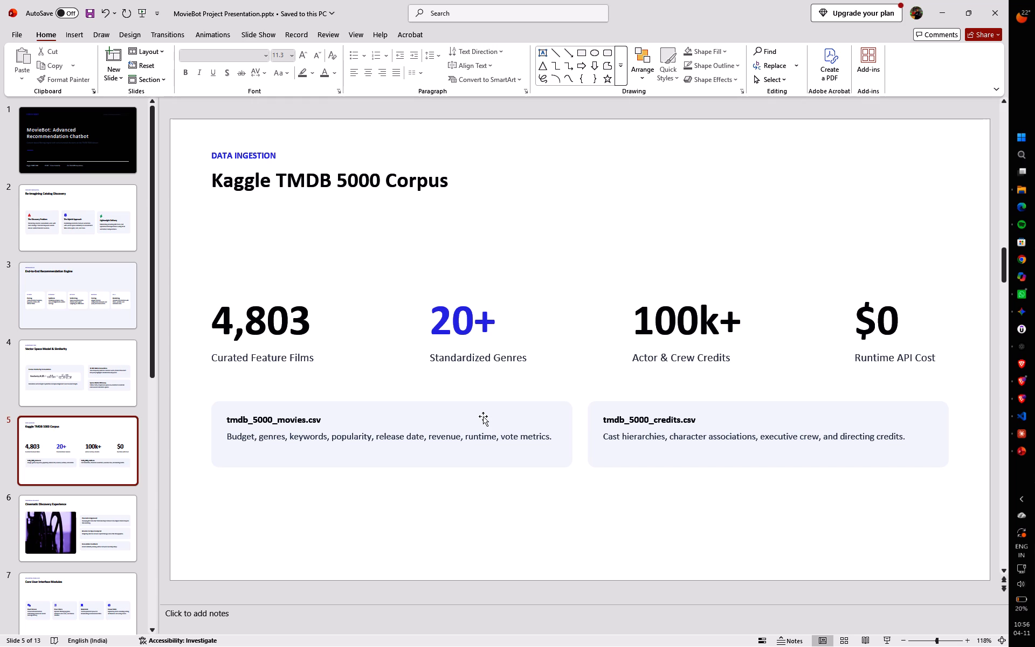
pyautogui.press('Right')
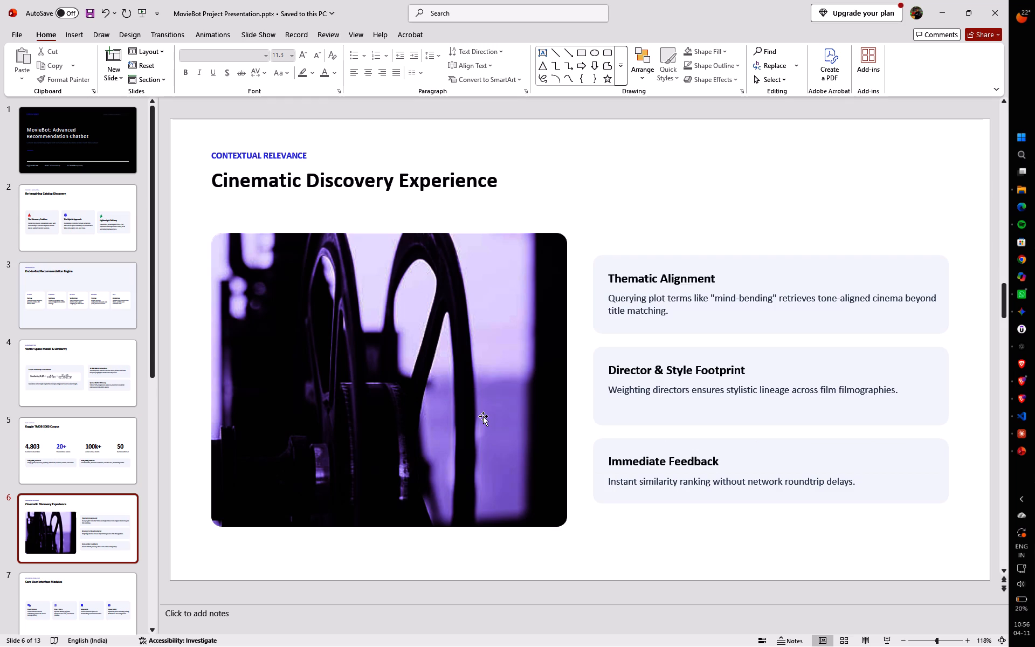
pyautogui.press('Right')
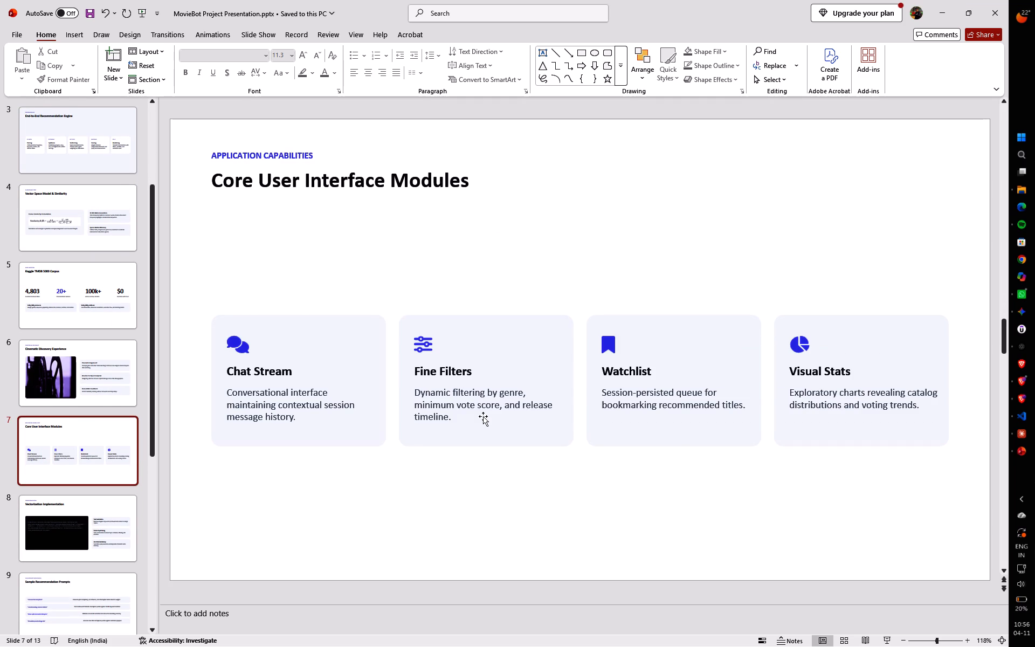
pyautogui.press('Right')
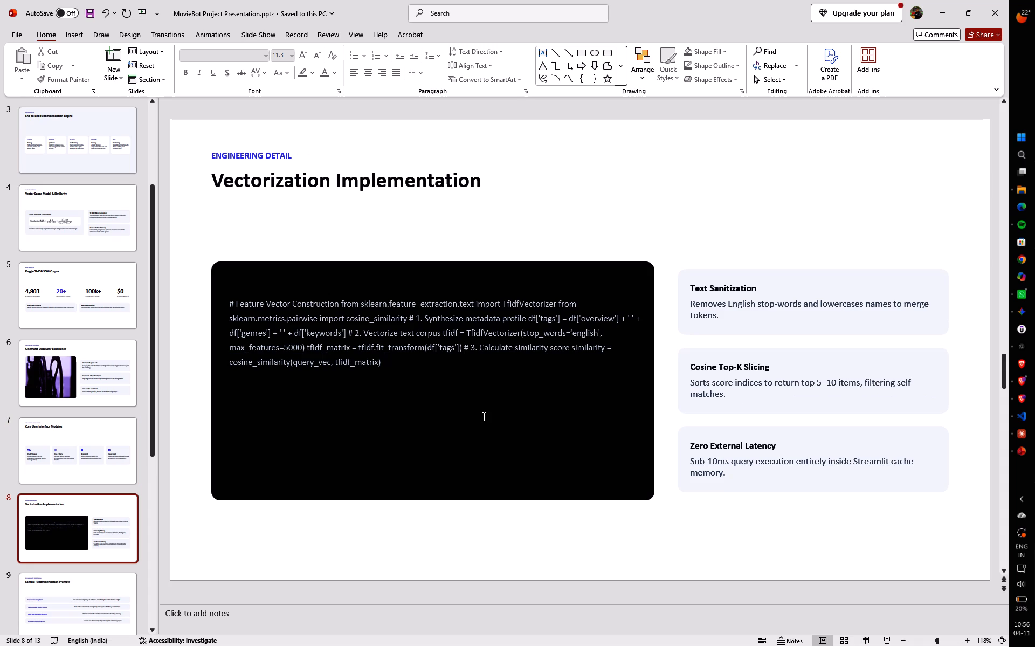
pyautogui.press('Right')
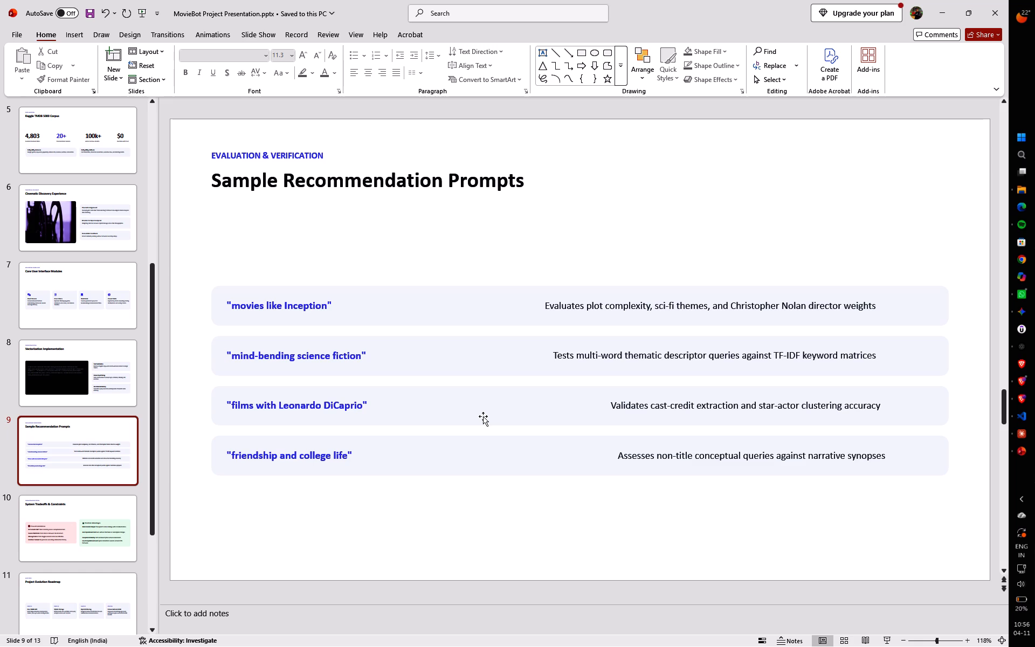
pyautogui.press('Right')
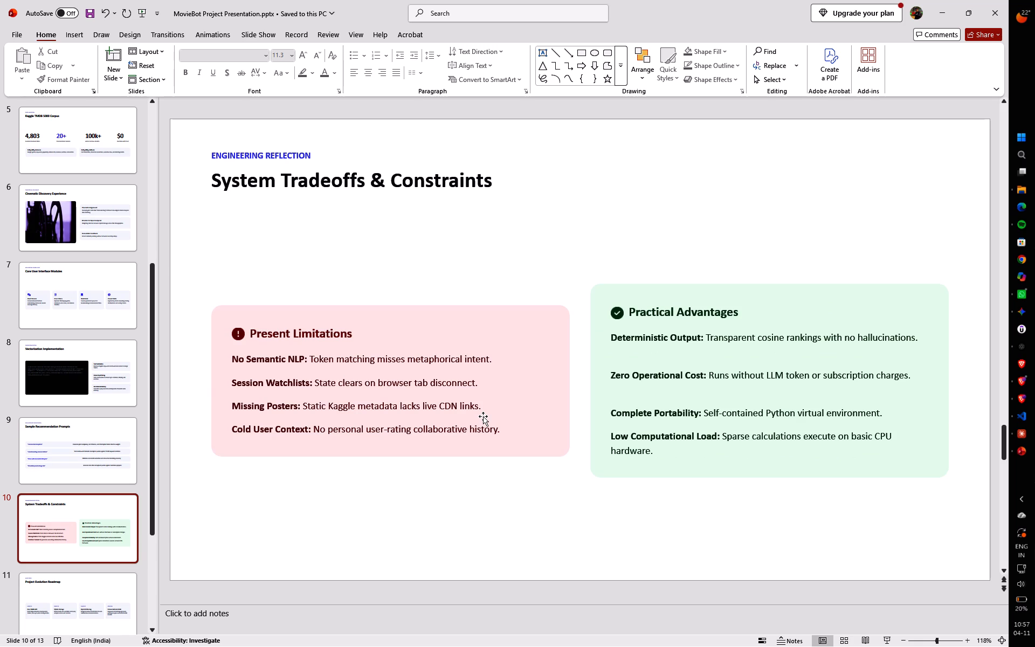
pyautogui.press('Right')
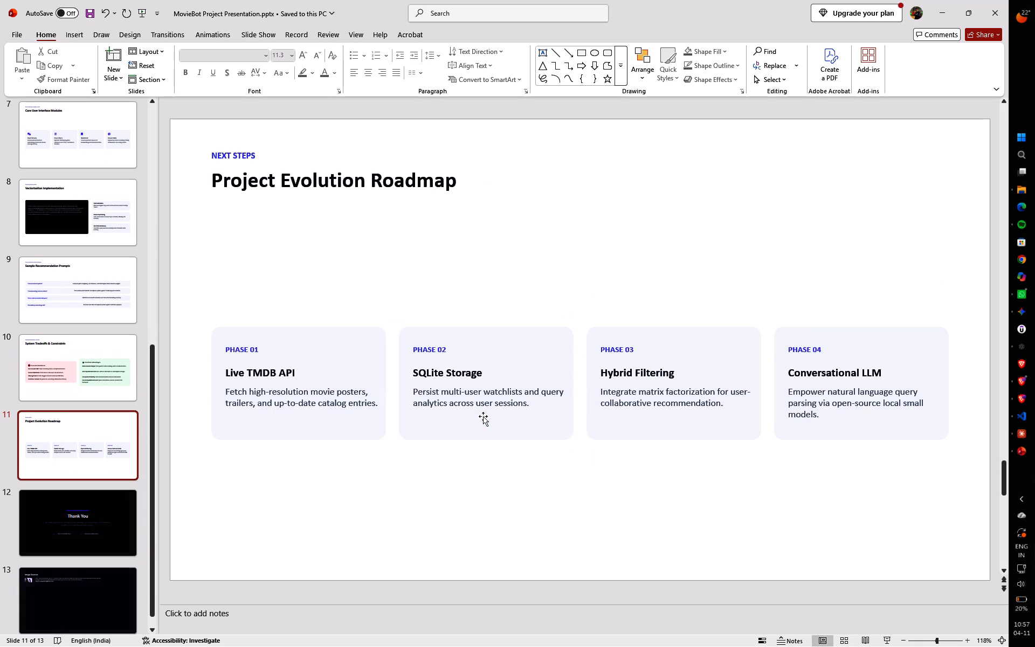
pyautogui.press('Right')
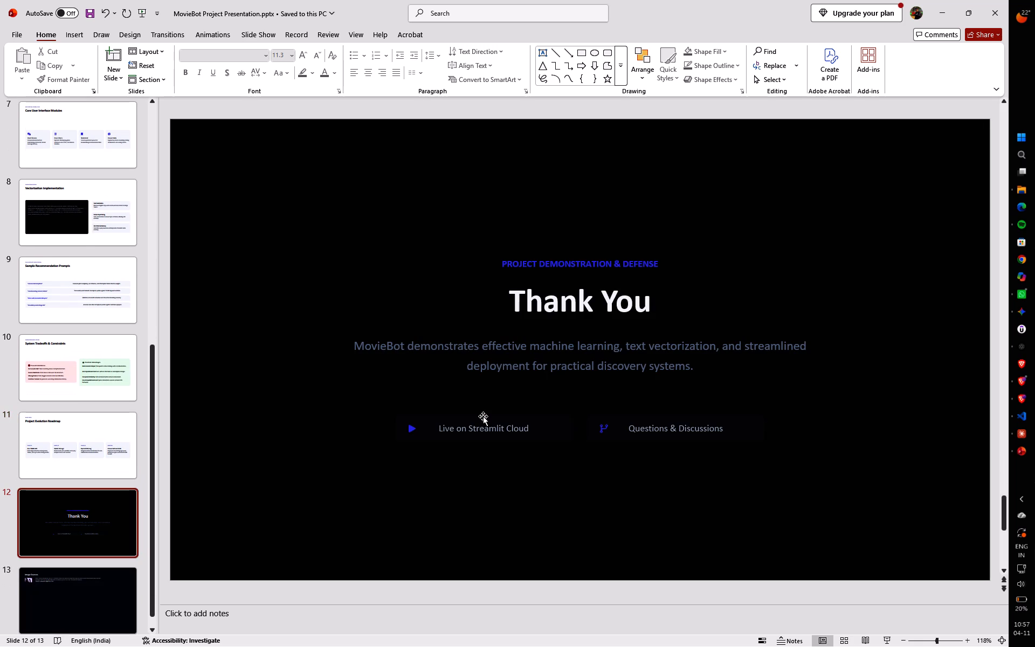
# Start inserting a hyperlink on the word "Live" in the "Live on Streamlit Cloud" label of the "Thank You" slide.
pyautogui.click(412, 426)
pyautogui.click(456, 426)
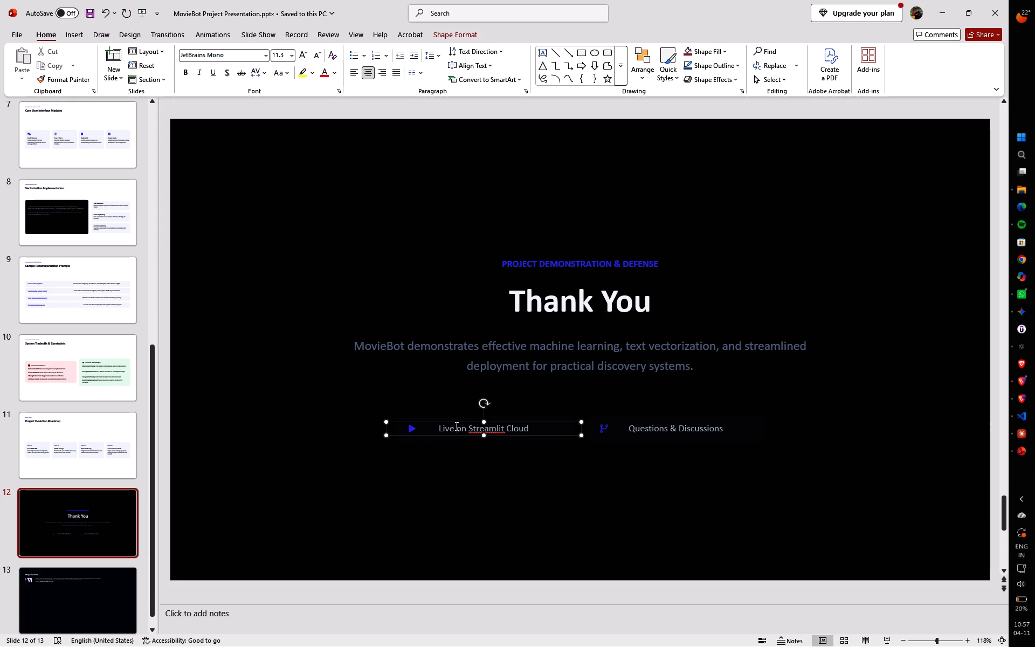
pyautogui.click(426, 430)
pyautogui.click(419, 471)
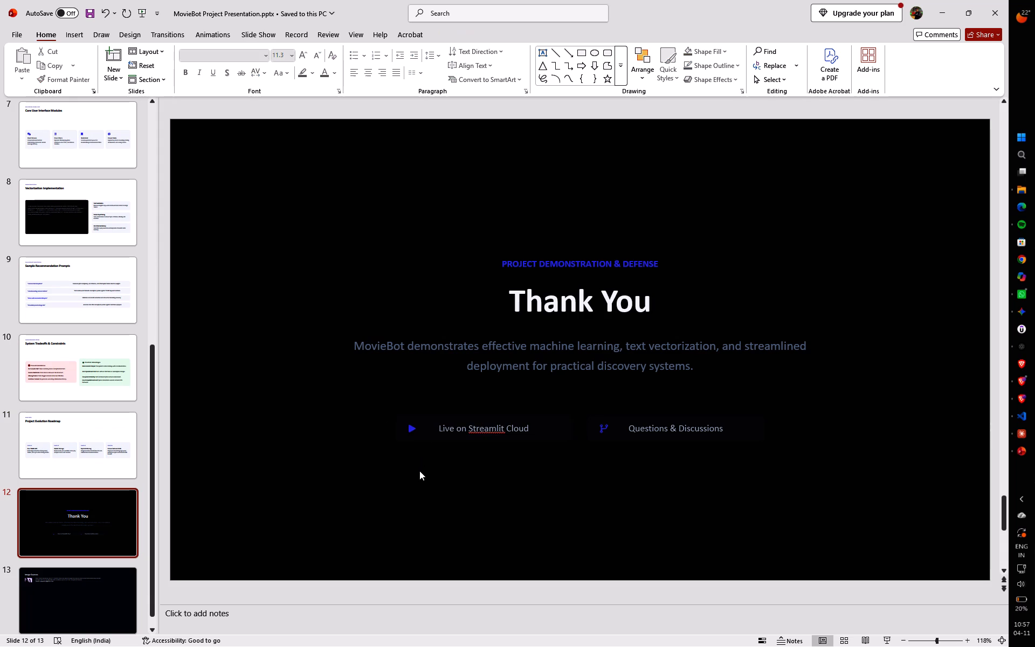
pyautogui.click(445, 431)
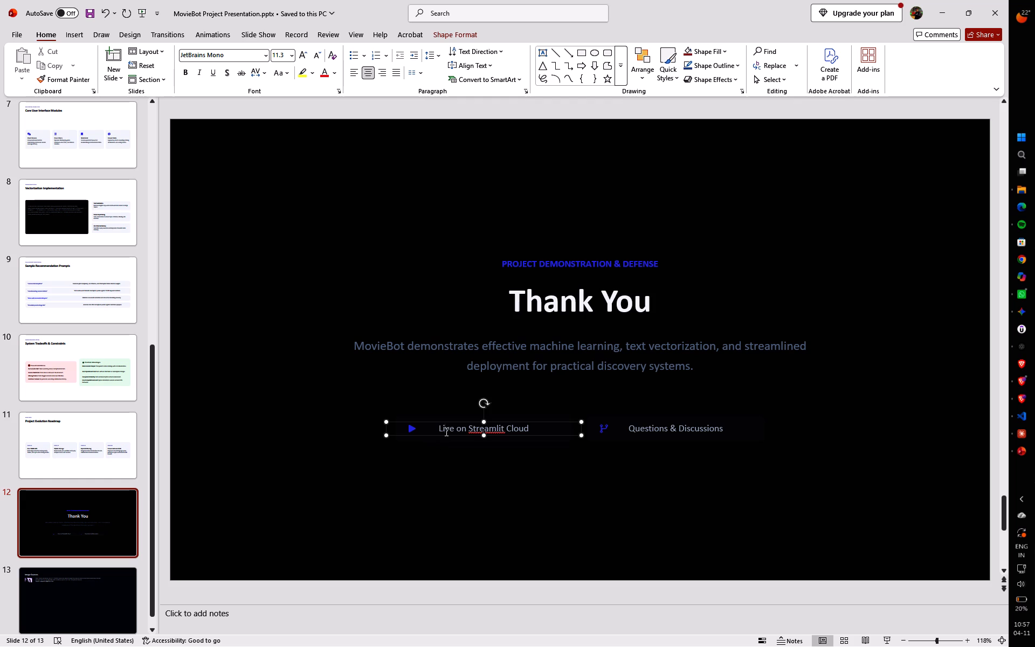
pyautogui.rightClick(445, 431)
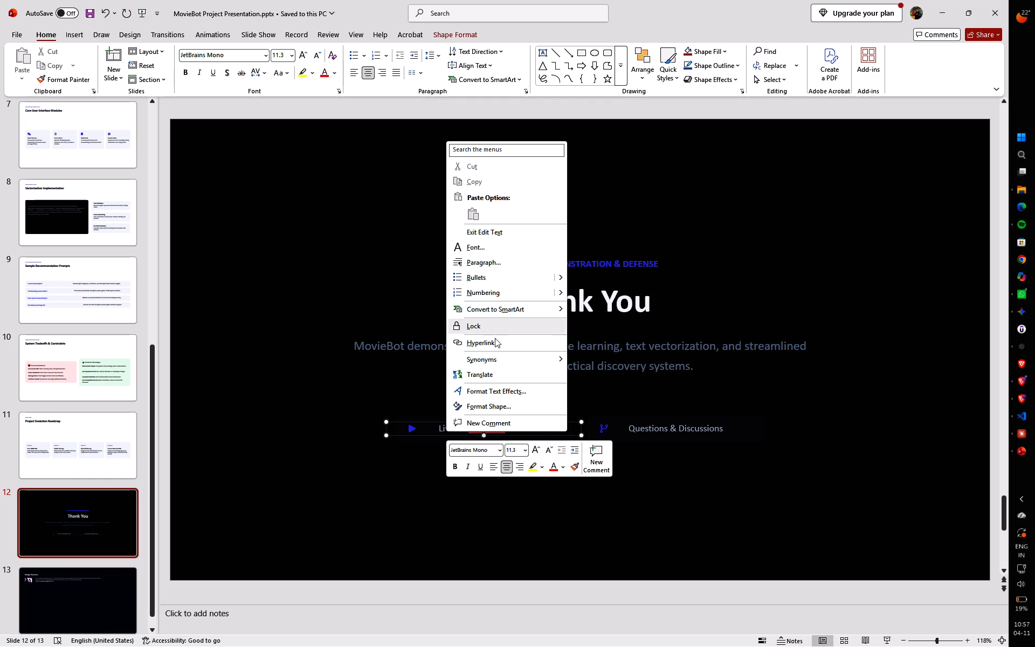
pyautogui.click(482, 344)
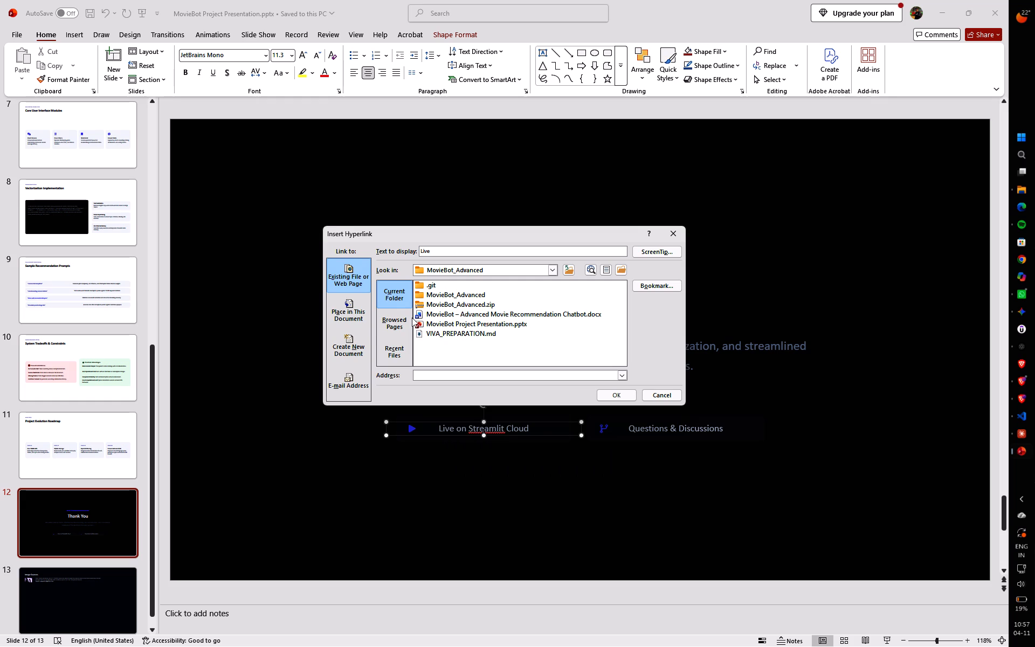
# Look through the browsed pages and recent files for a possible link target for the Streamlit label.
pyautogui.scroll(-4, 349, 367)
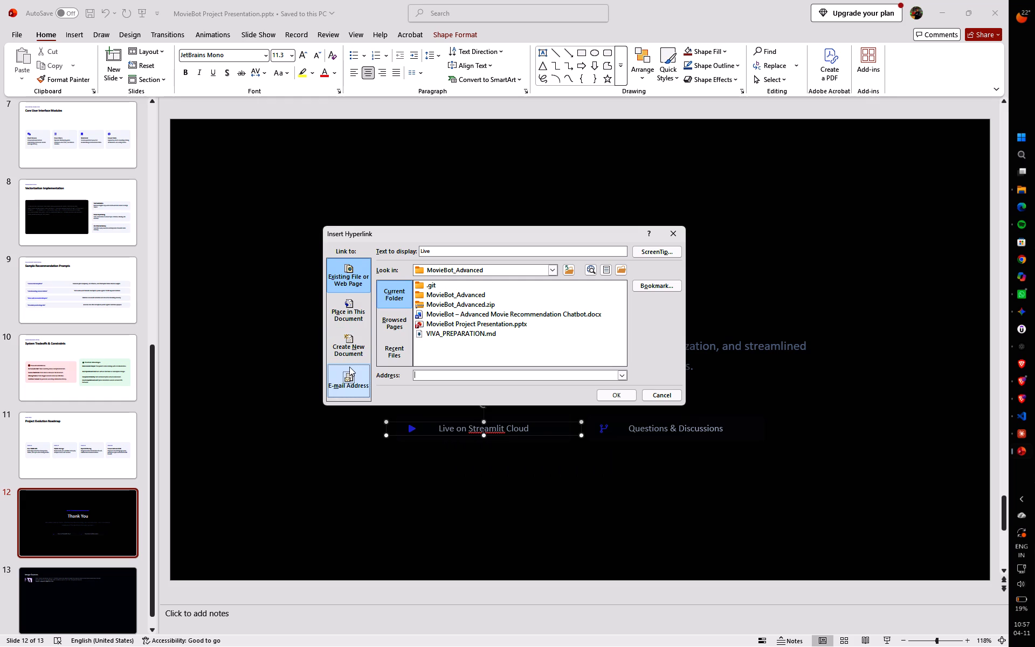
pyautogui.click(351, 274)
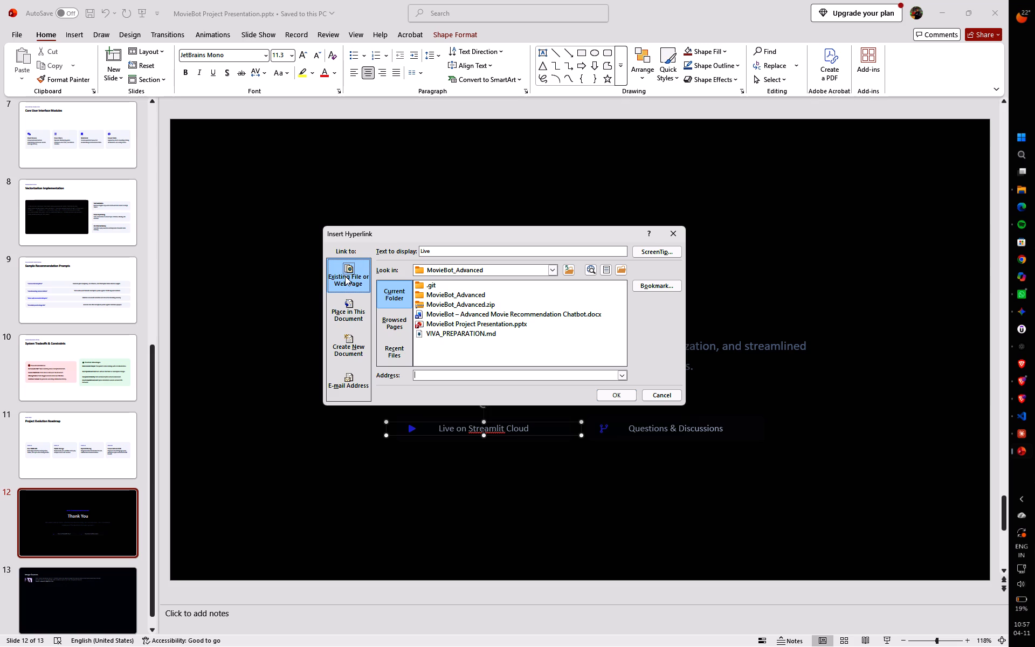
pyautogui.click(399, 323)
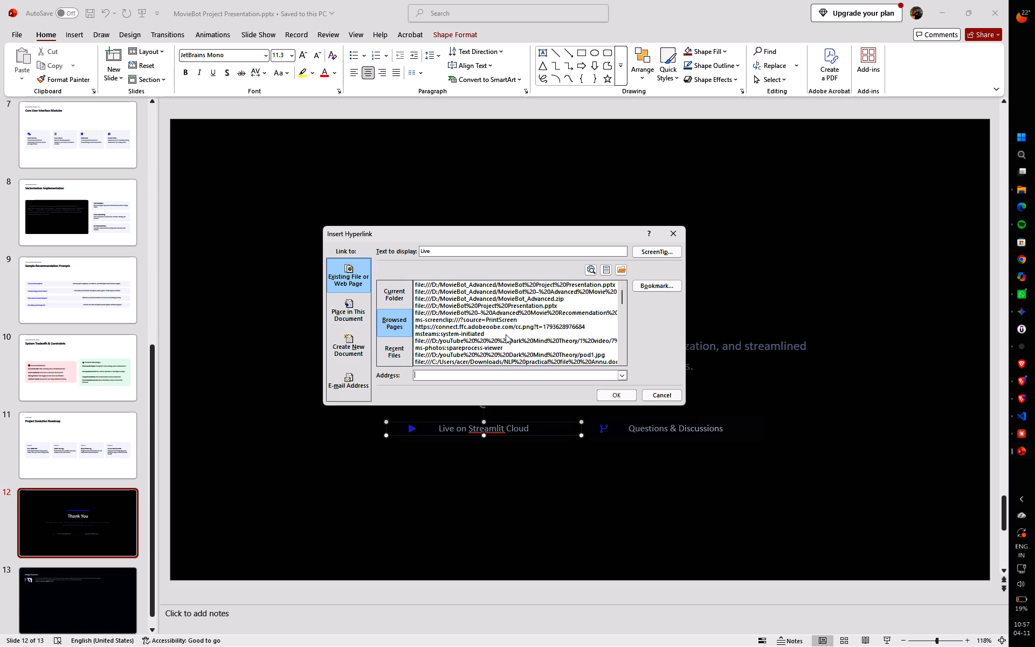
pyautogui.scroll(-6, 506, 334)
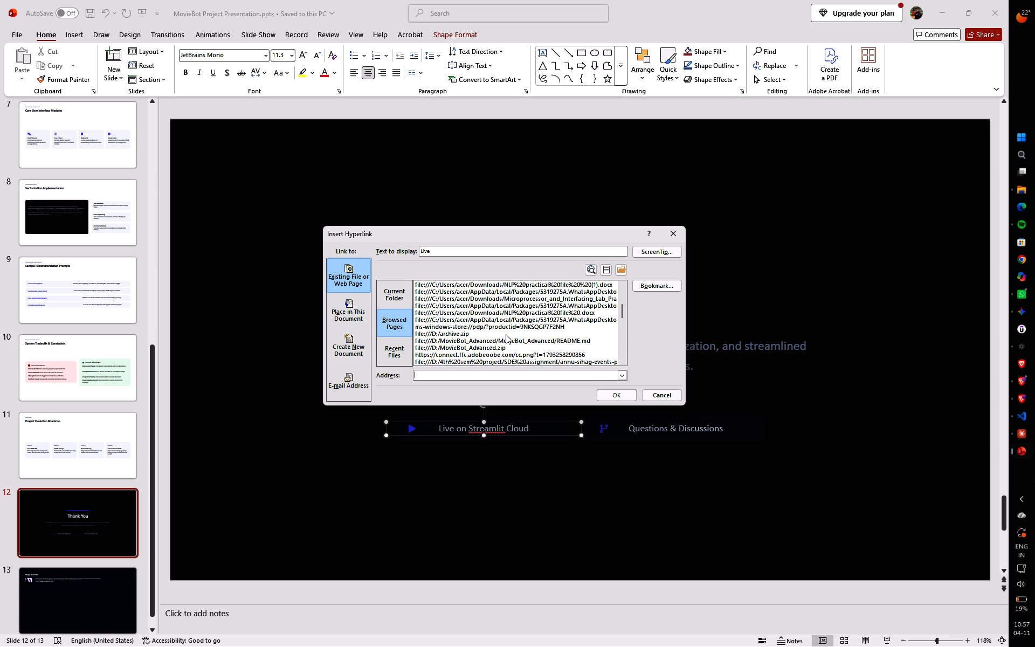
pyautogui.scroll(-10, 506, 334)
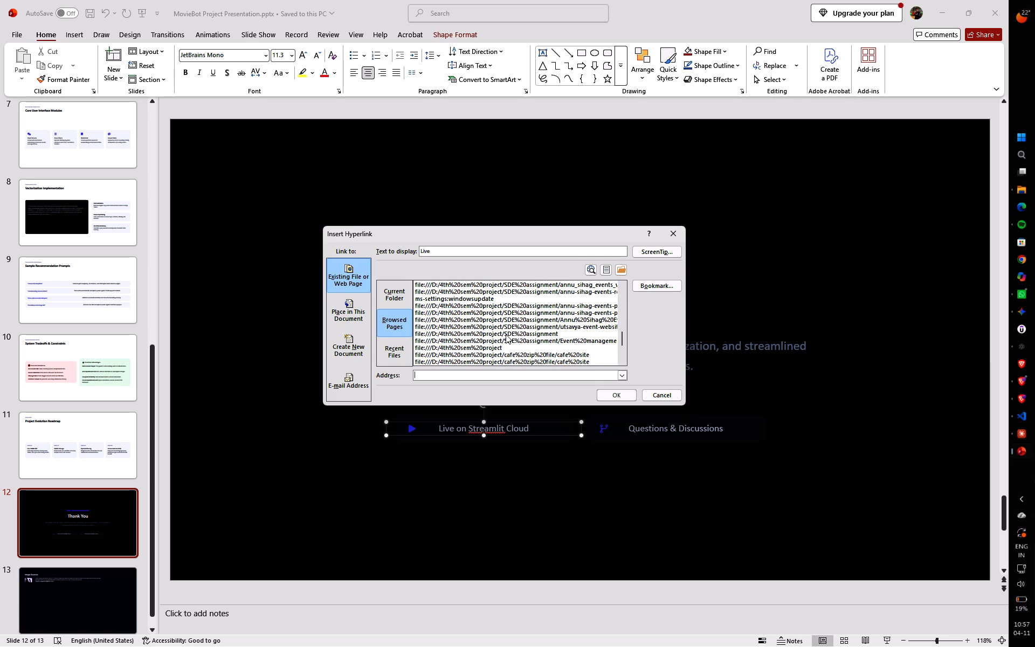
pyautogui.scroll(-7, 506, 334)
pyautogui.scroll(13, 506, 334)
pyautogui.click(395, 358)
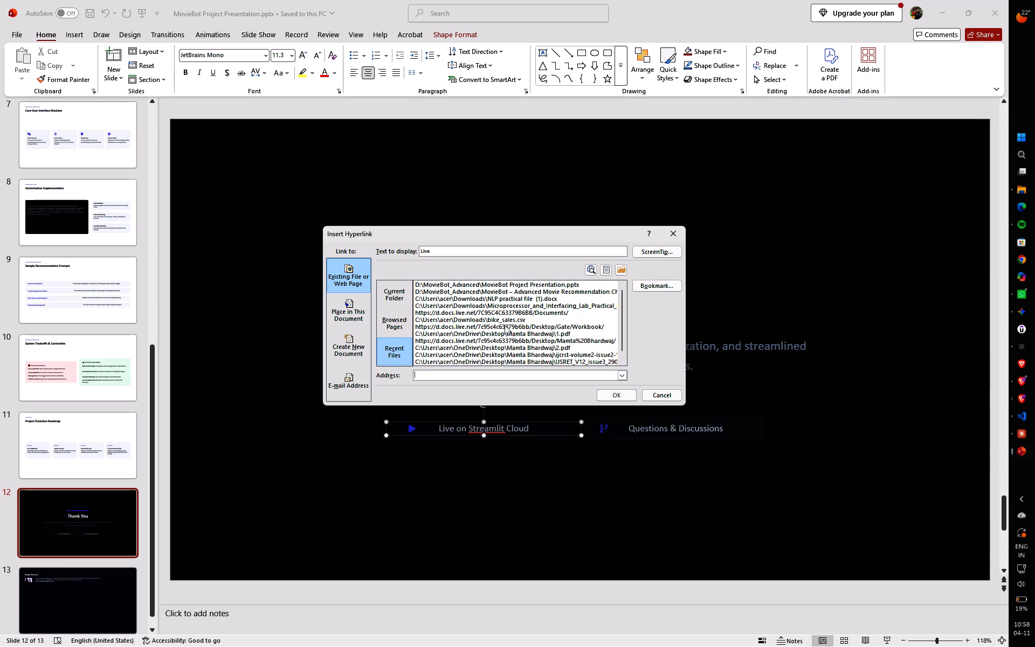
pyautogui.click(400, 332)
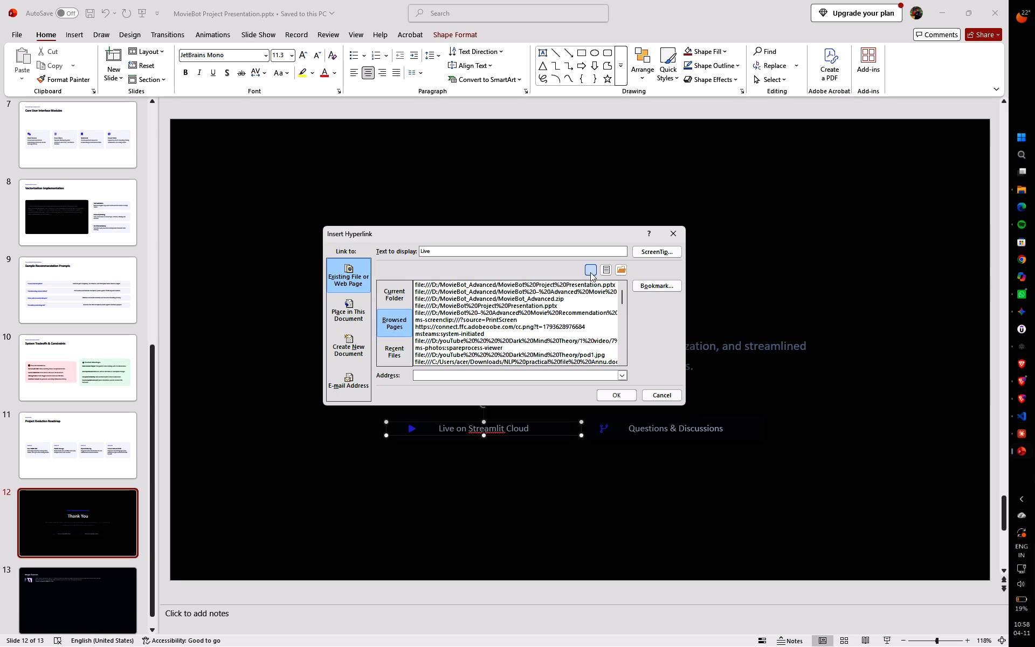
pyautogui.click(588, 273)
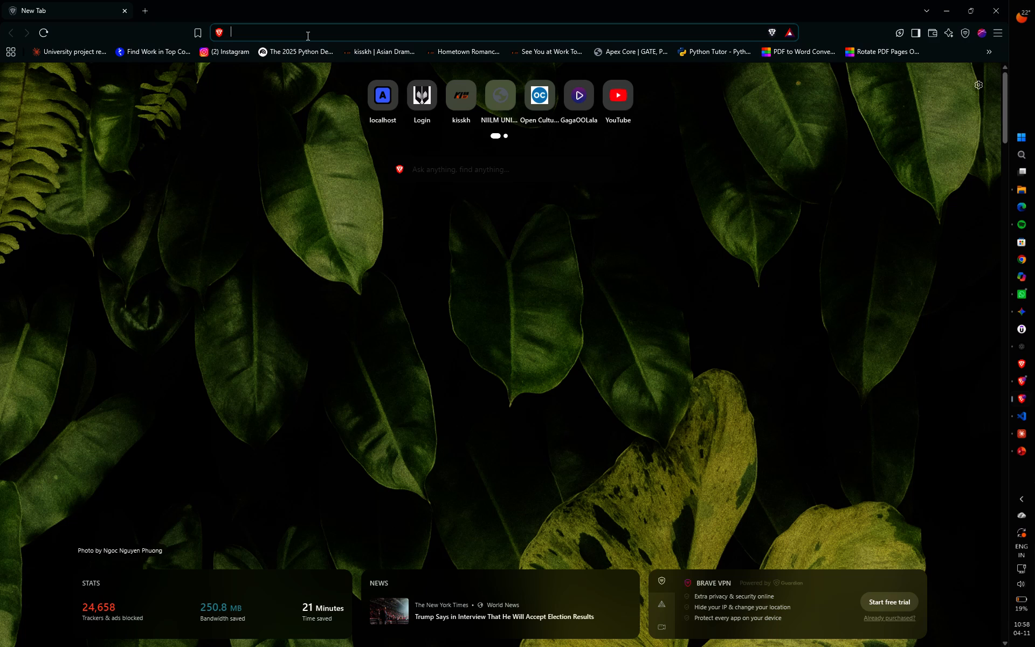
pyautogui.press('super+v')
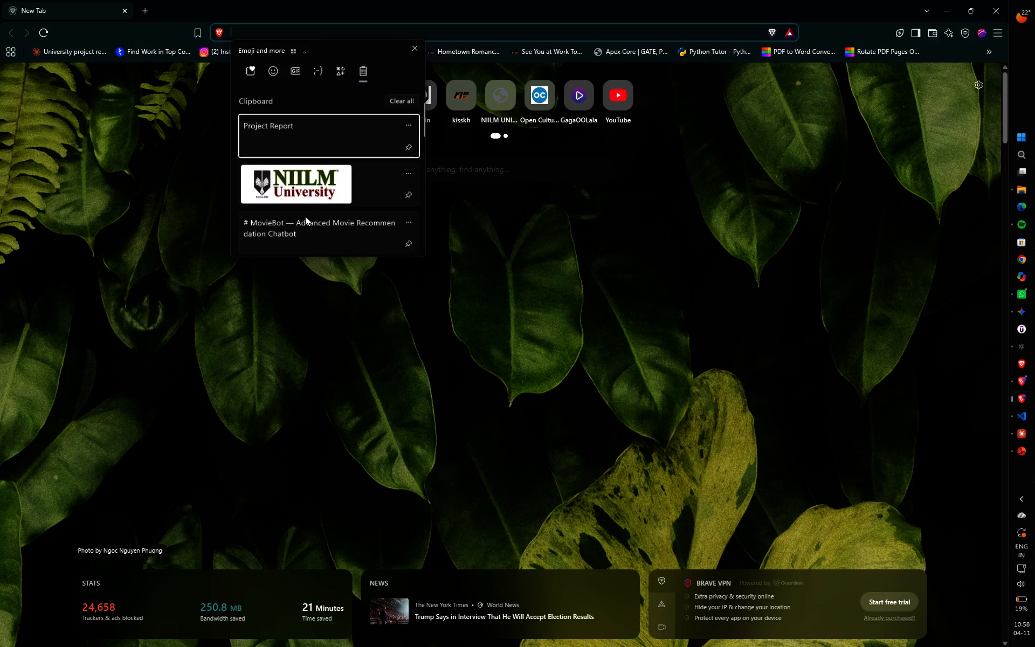
pyautogui.scroll(-1, 305, 216)
pyautogui.click(305, 216)
pyautogui.hotkey('ctrl', 'v')
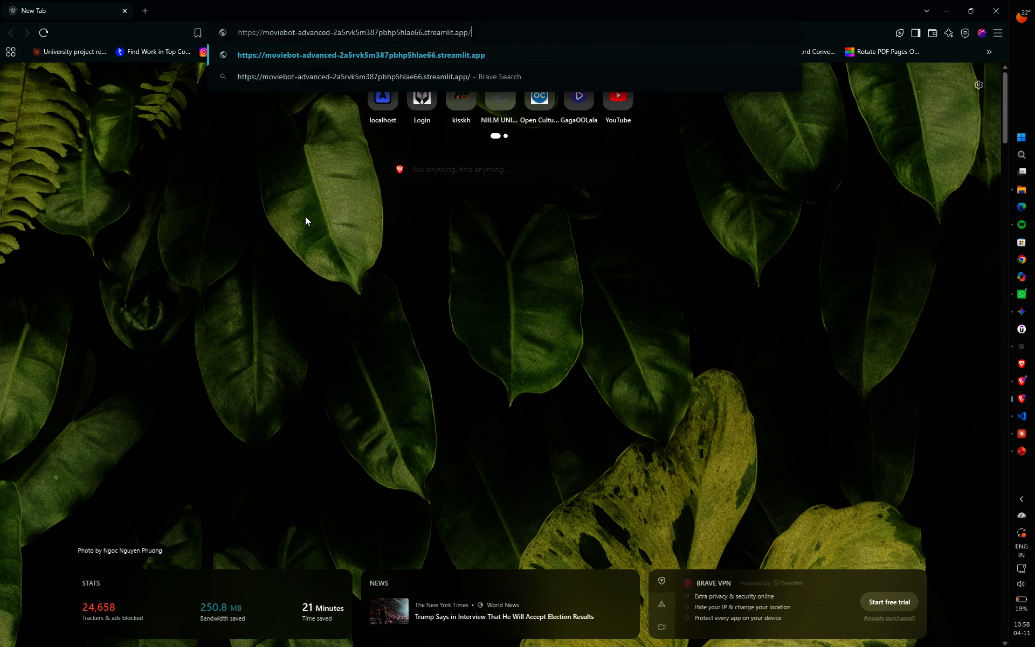
pyautogui.press('Return')
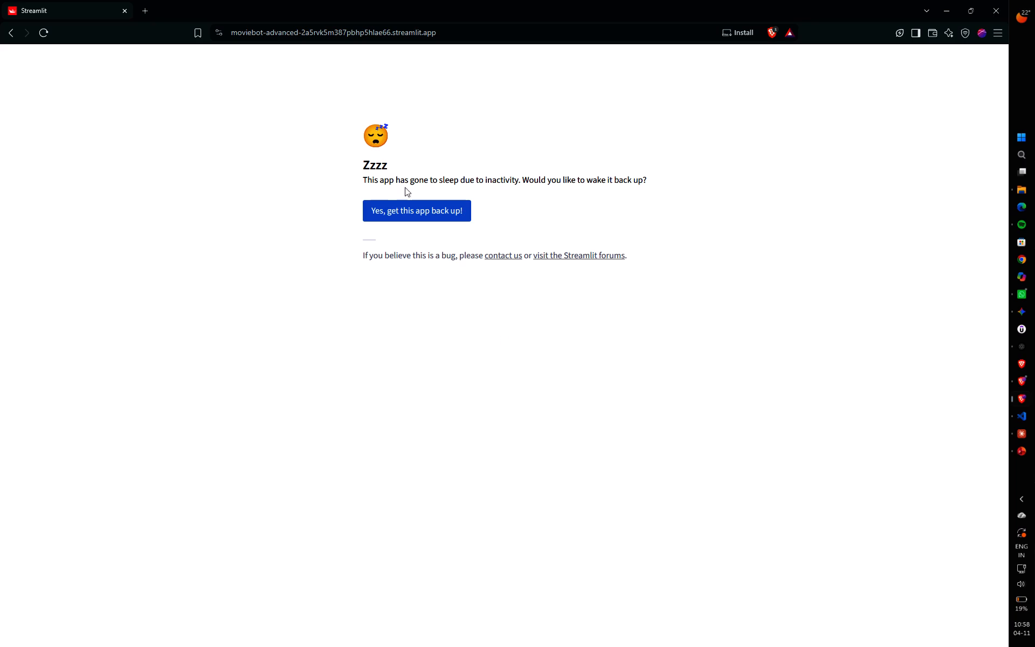
pyautogui.click(398, 217)
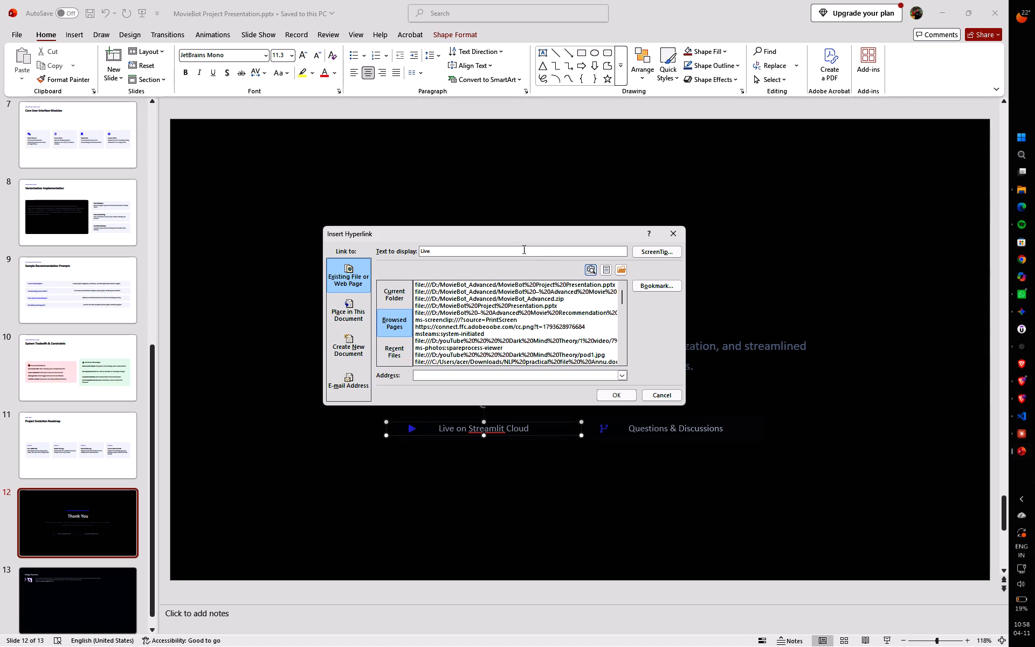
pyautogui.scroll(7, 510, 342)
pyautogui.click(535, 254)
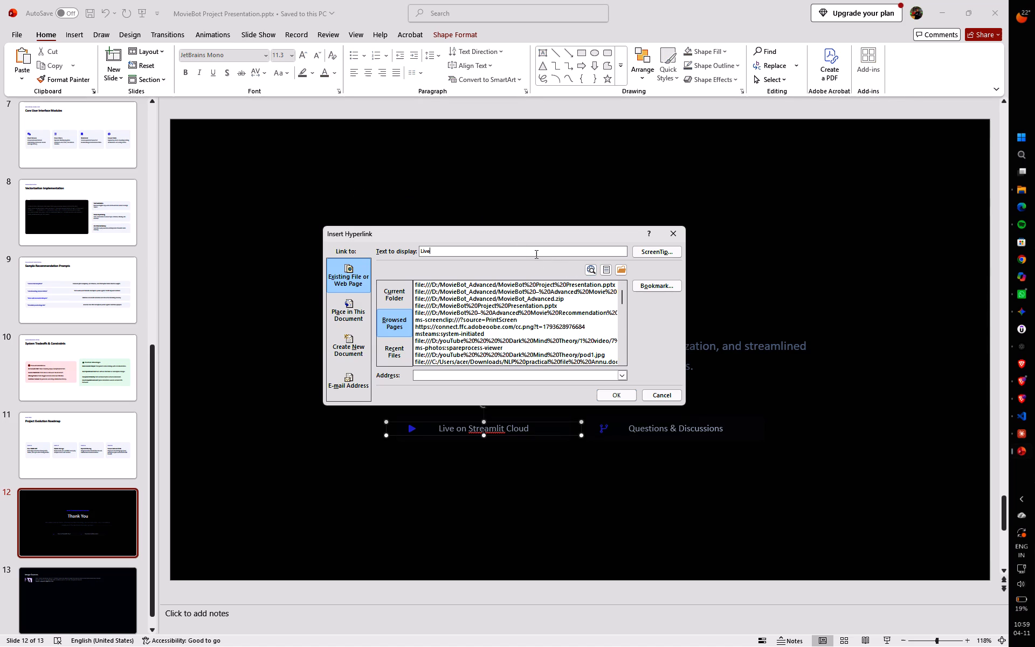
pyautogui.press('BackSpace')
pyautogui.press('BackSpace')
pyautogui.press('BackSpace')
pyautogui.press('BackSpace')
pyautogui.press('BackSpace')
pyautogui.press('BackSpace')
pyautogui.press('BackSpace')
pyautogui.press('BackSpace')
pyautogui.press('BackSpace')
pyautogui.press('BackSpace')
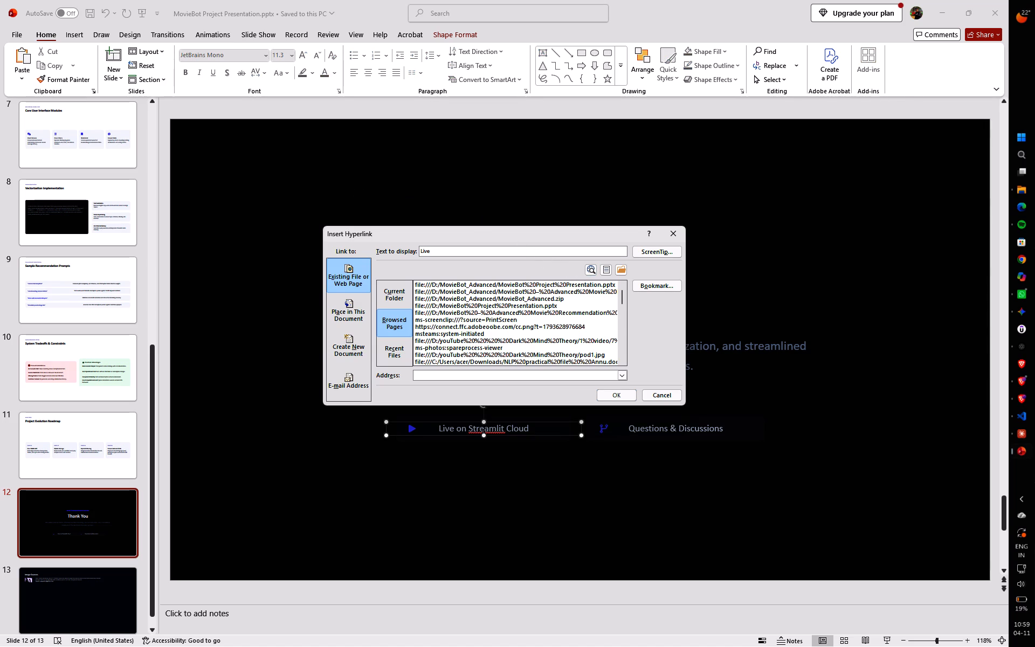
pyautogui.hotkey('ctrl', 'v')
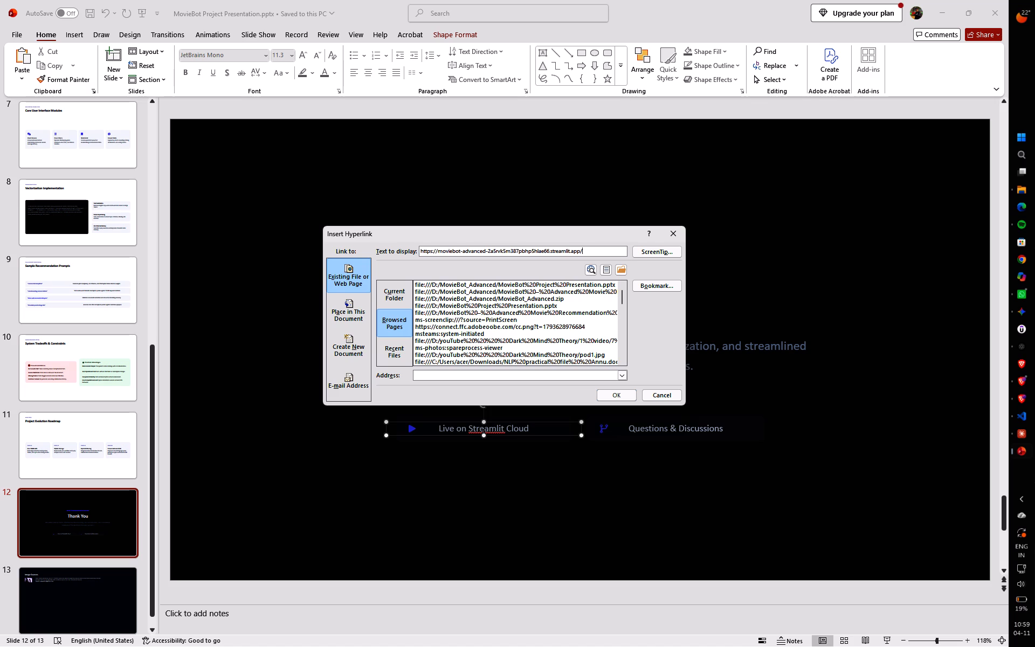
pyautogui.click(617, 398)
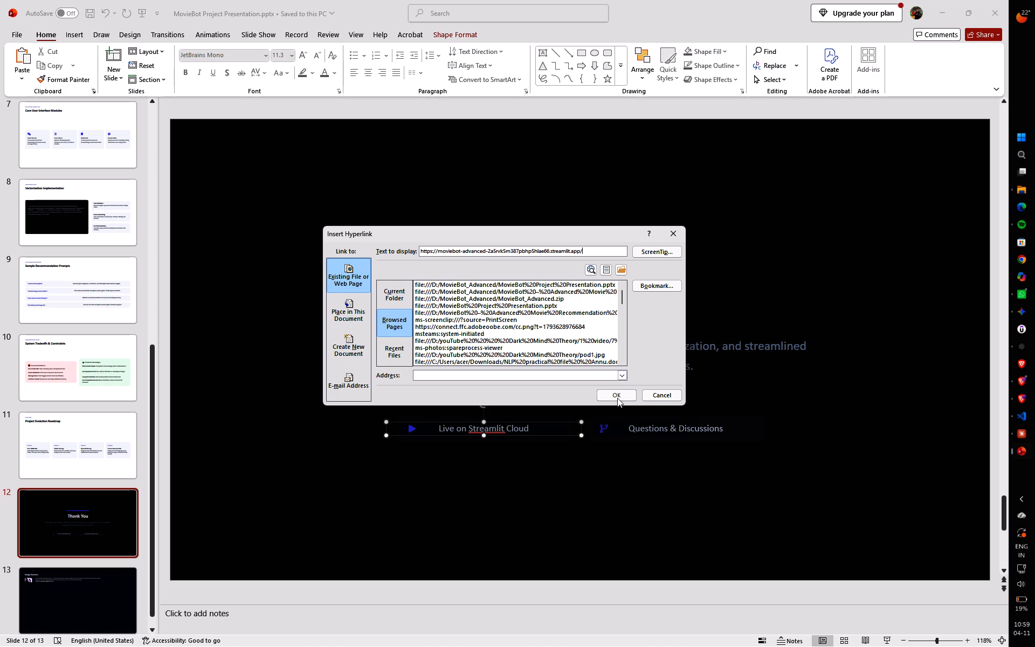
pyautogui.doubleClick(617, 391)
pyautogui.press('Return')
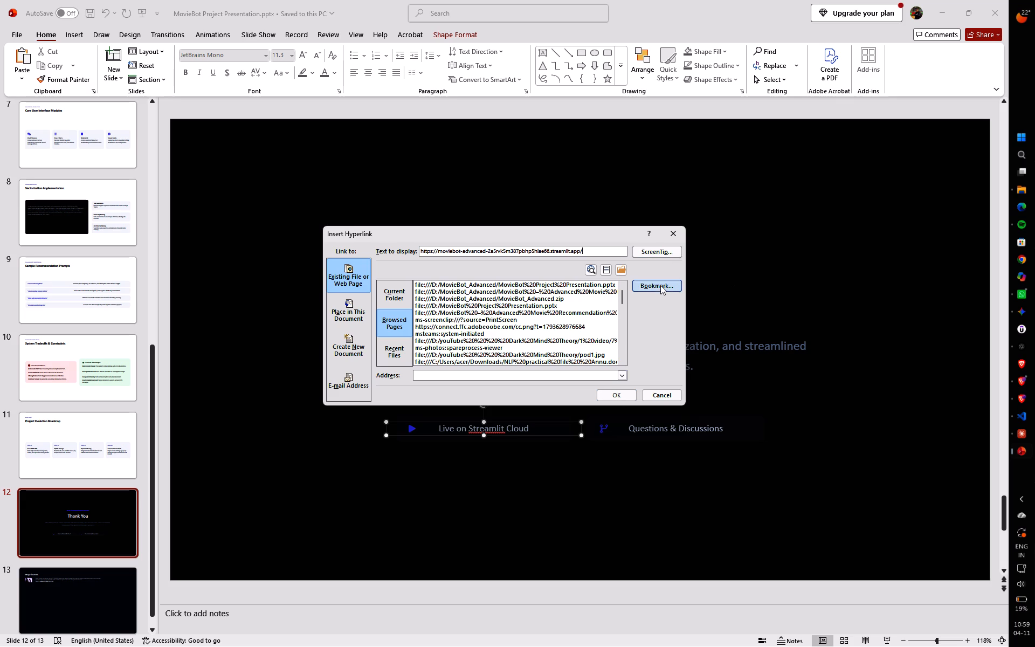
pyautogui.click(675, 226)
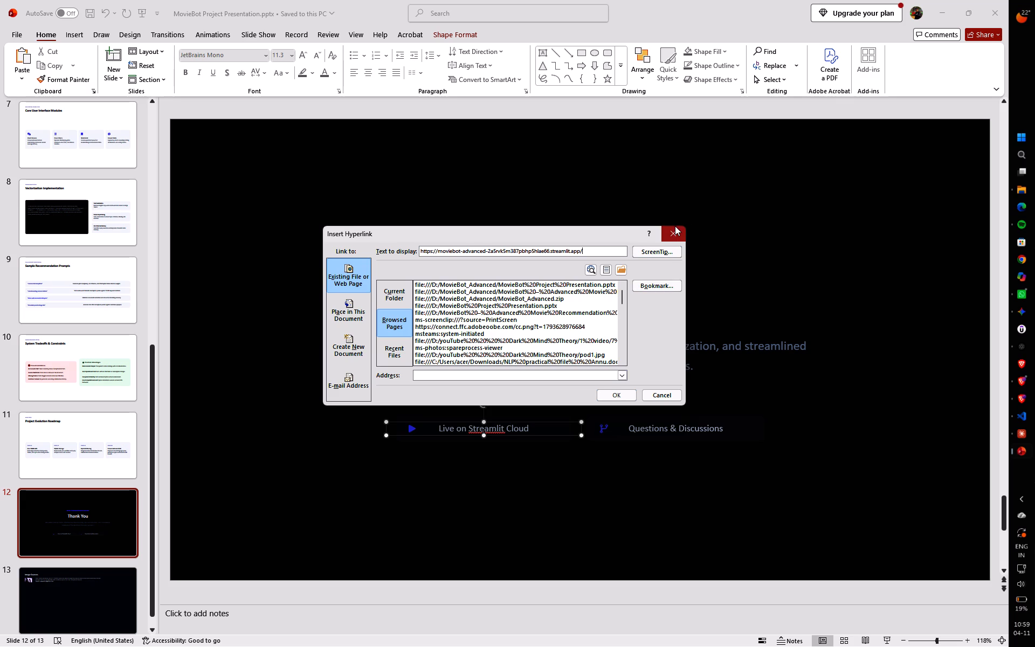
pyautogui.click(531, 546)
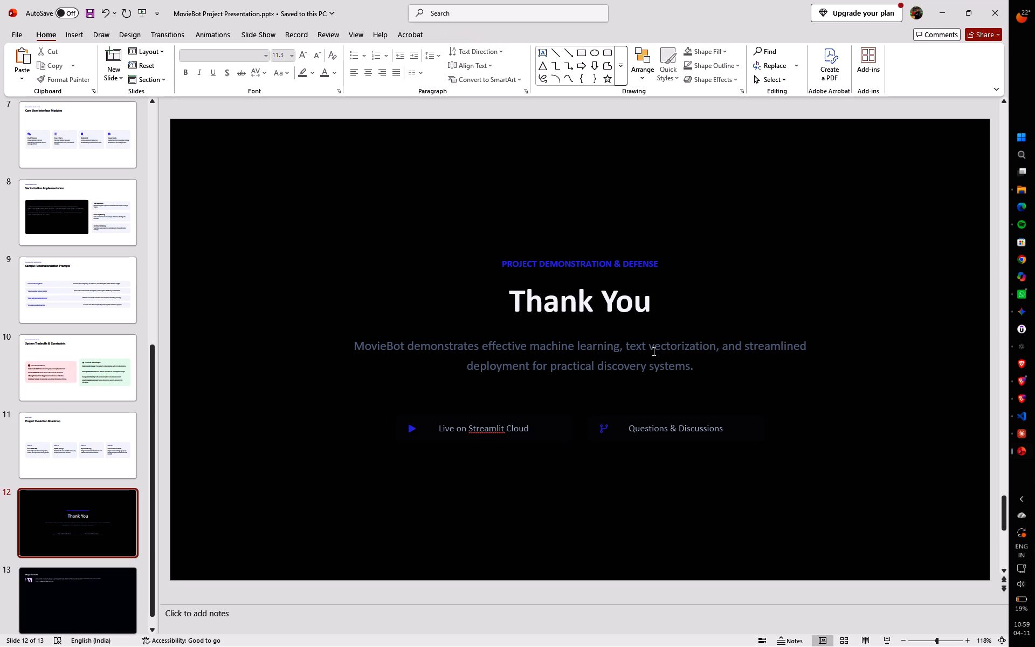
# Delete the "Image Sources" slide at the end of the presentation.
pyautogui.scroll(-3, 653, 351)
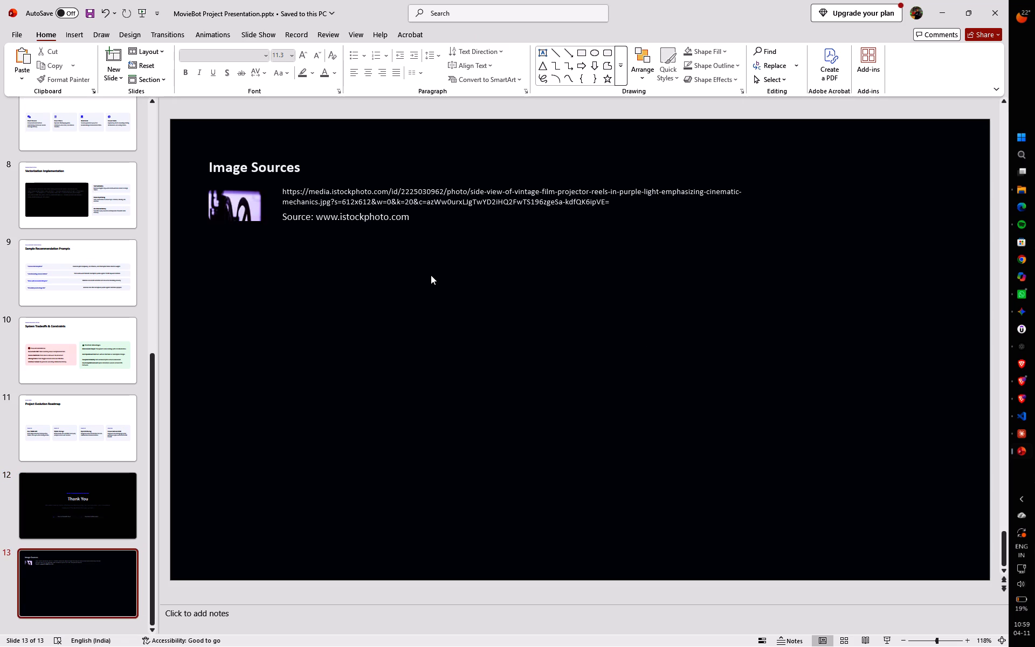
pyautogui.click(431, 275)
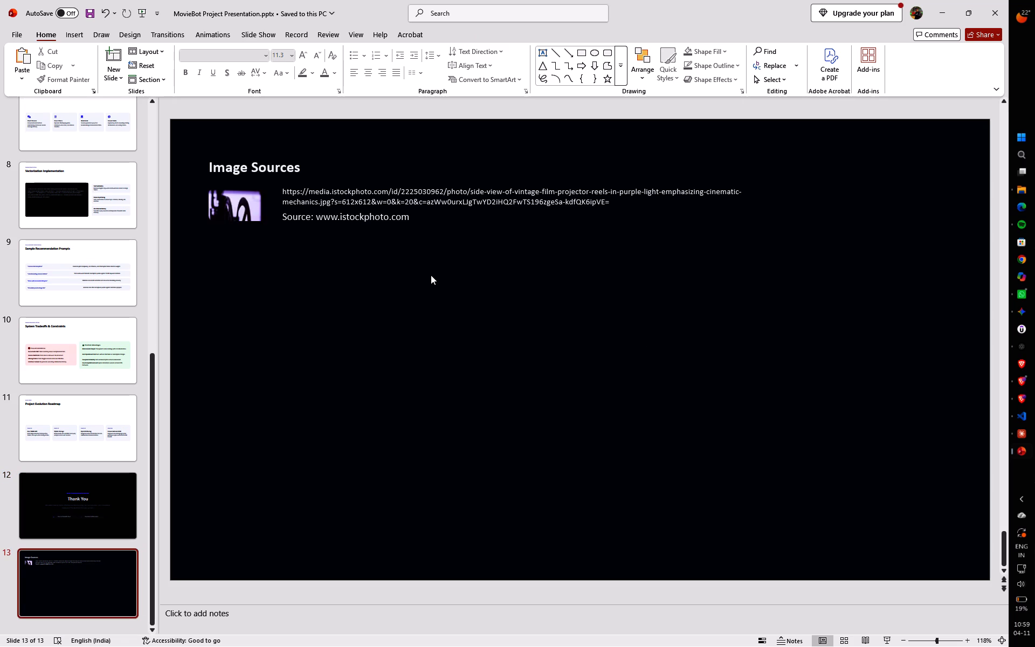
pyautogui.rightClick(431, 275)
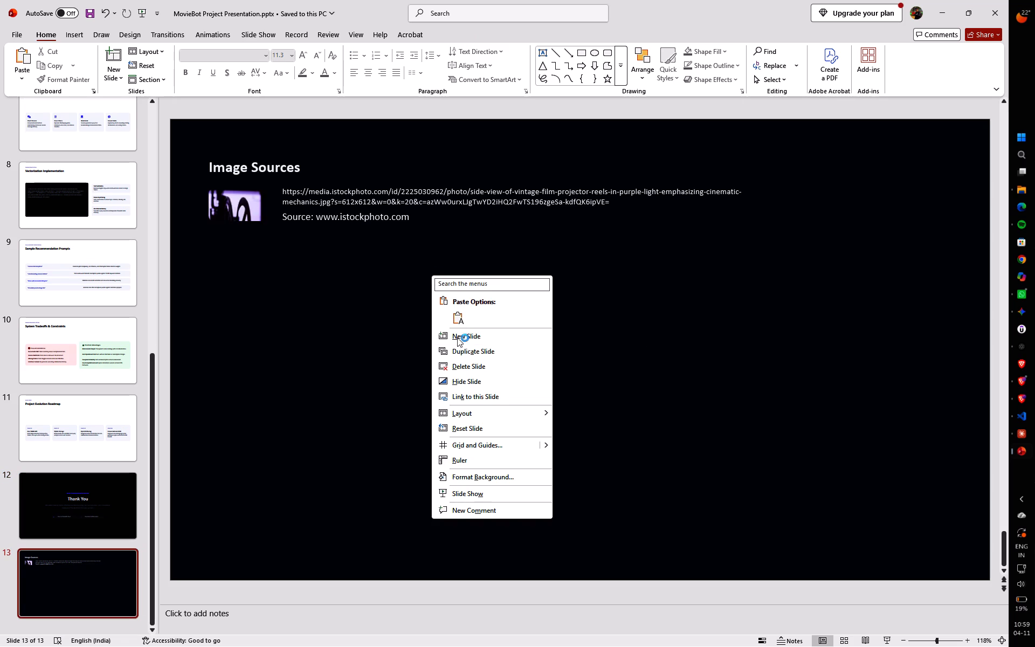
pyautogui.click(452, 368)
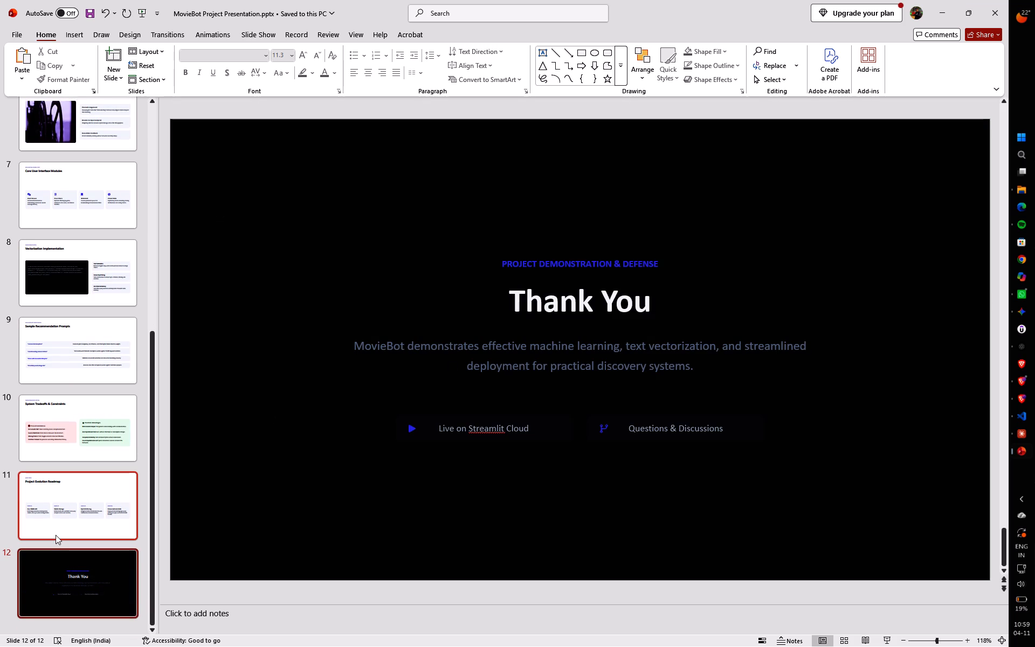
# Extend the "B.TECH CSE PROJECT" label on the title slide with "BY" and the author's full name in capitals.
pyautogui.scroll(11, 112, 338)
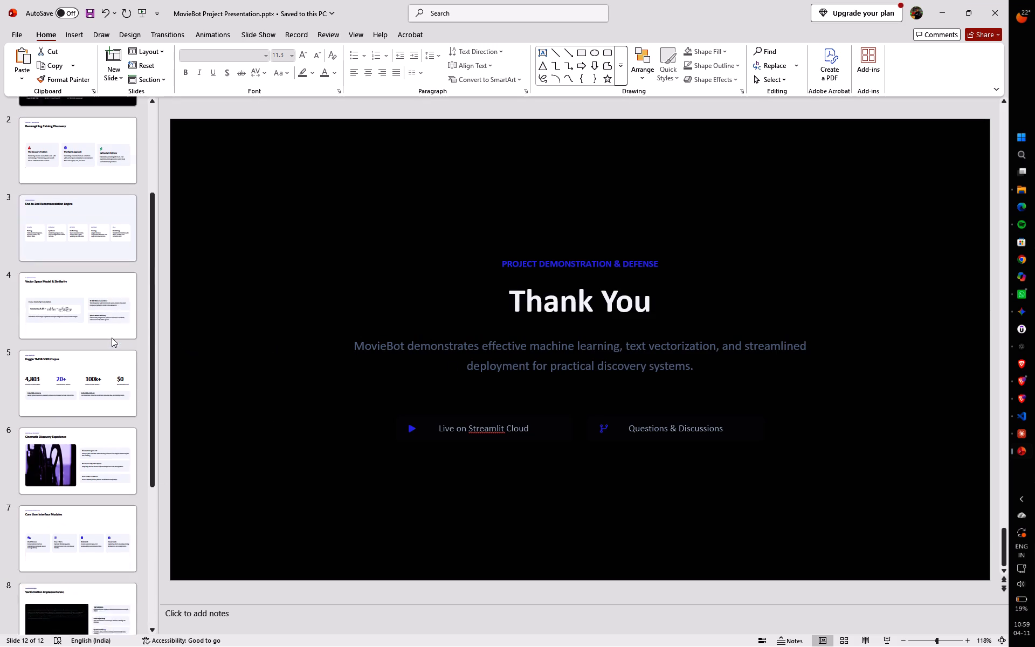
pyautogui.scroll(13, 112, 338)
pyautogui.scroll(2, 112, 85)
pyautogui.click(85, 132)
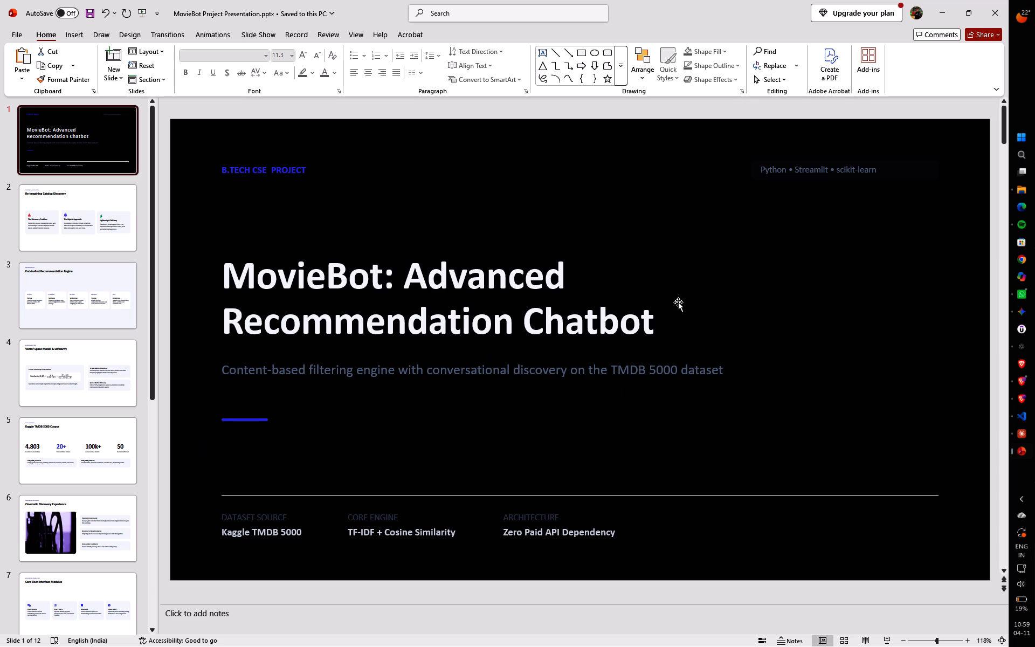
pyautogui.click(830, 238)
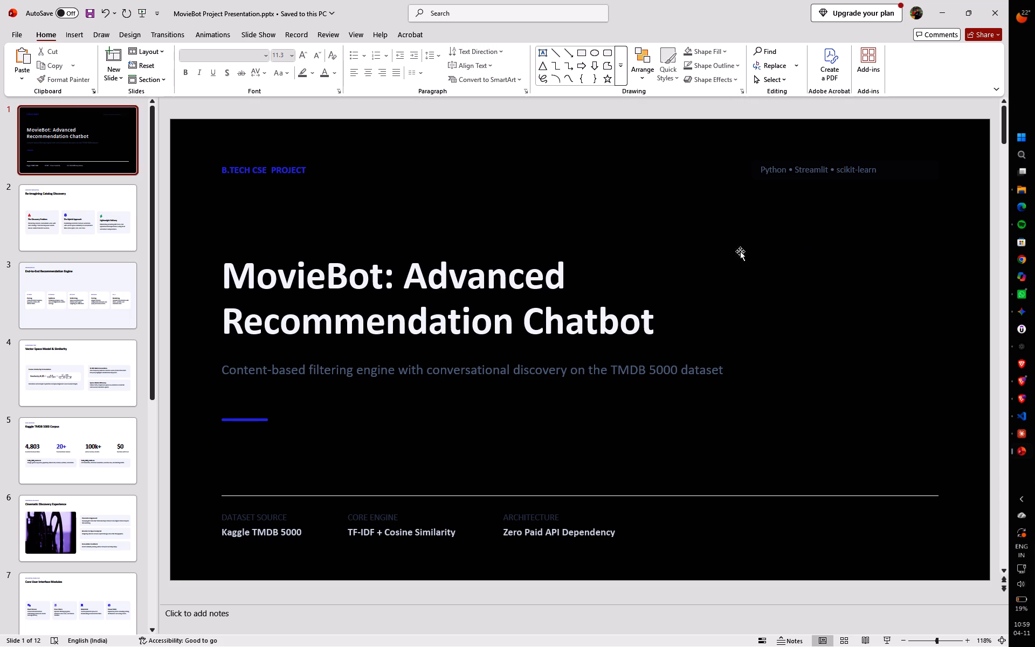
pyautogui.click(319, 170)
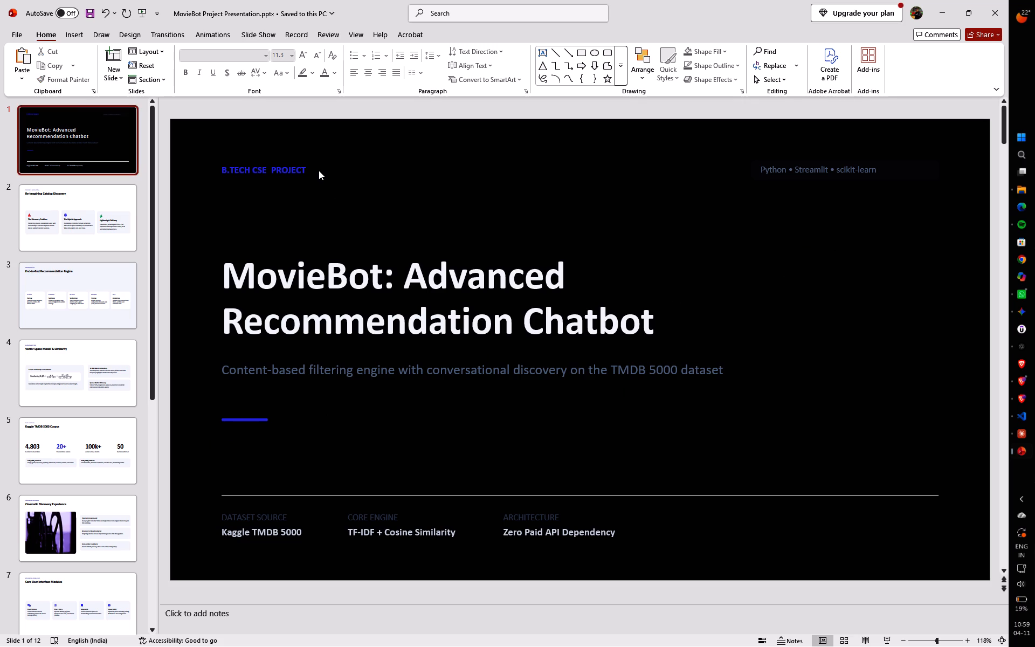
pyautogui.click(308, 167)
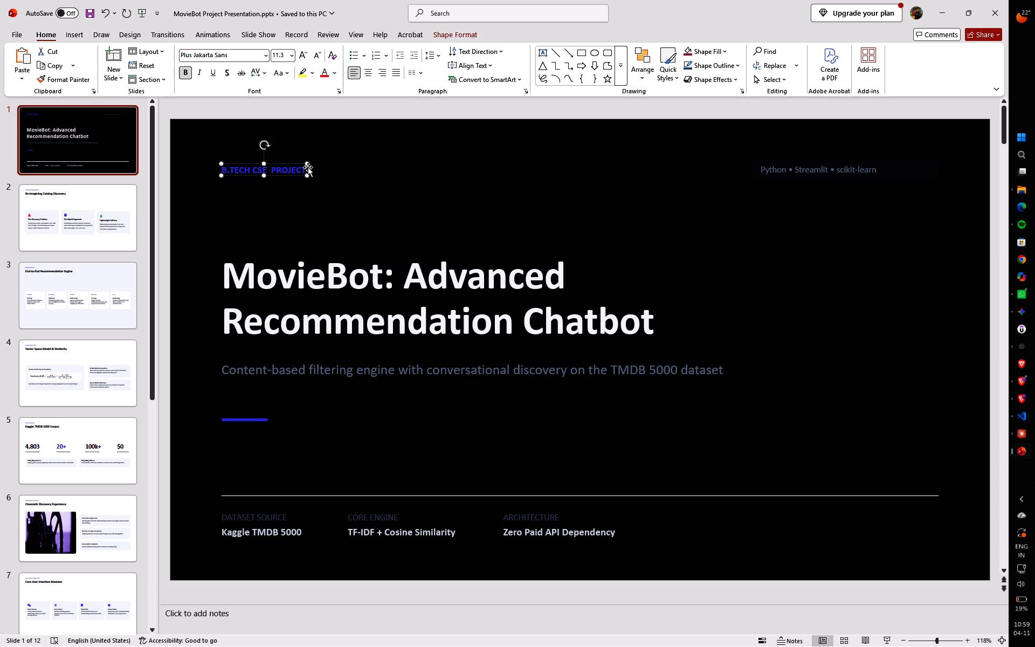
pyautogui.click(303, 168)
pyautogui.press('Right')
pyautogui.press('space')
pyautogui.press('space')
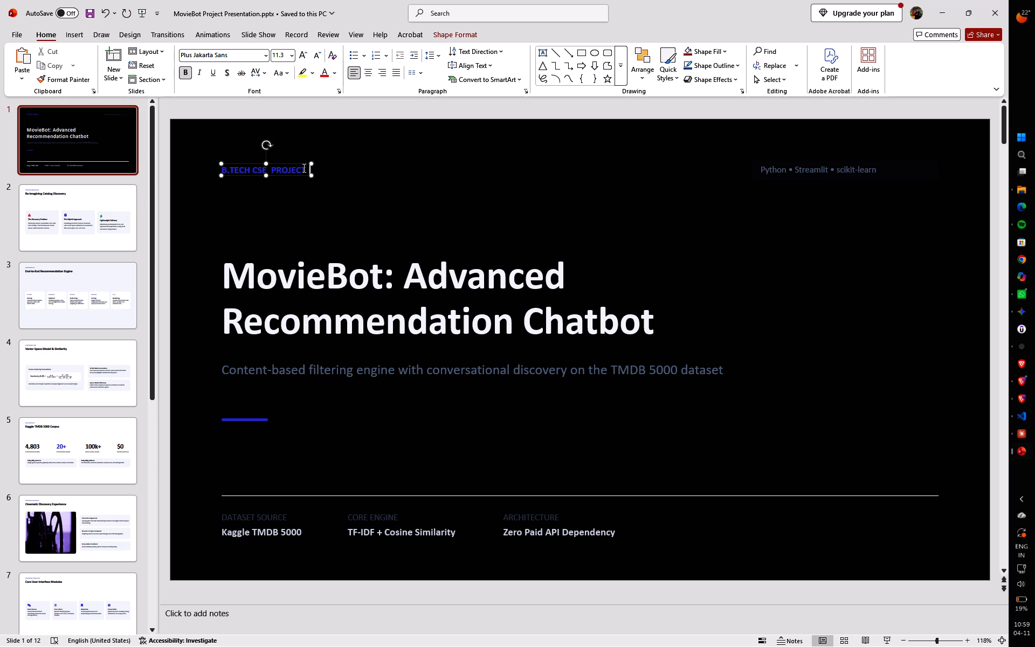
pyautogui.press('BackSpace')
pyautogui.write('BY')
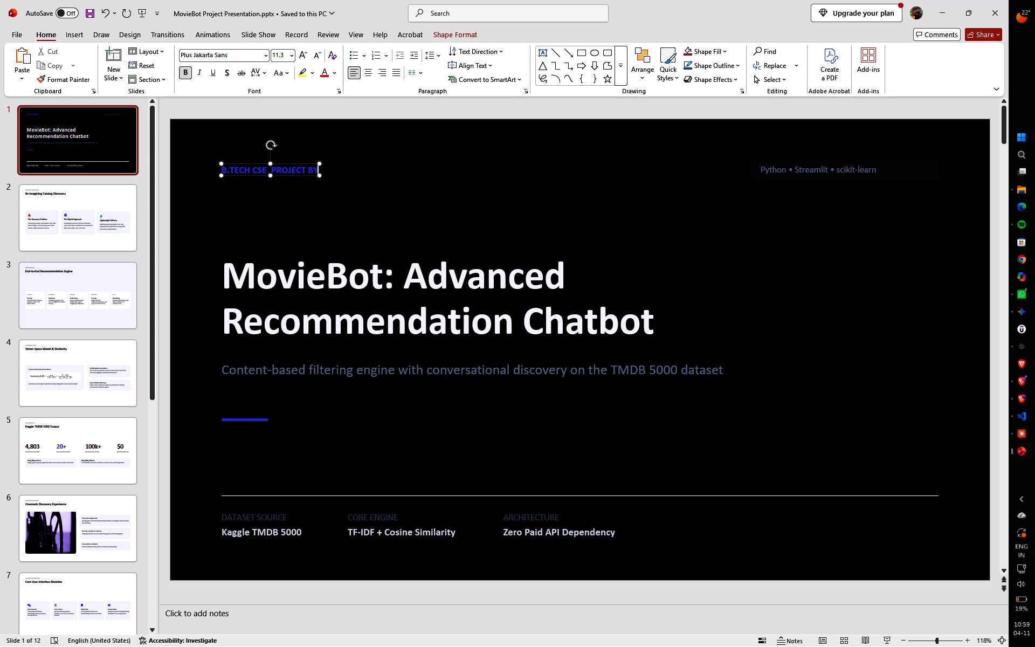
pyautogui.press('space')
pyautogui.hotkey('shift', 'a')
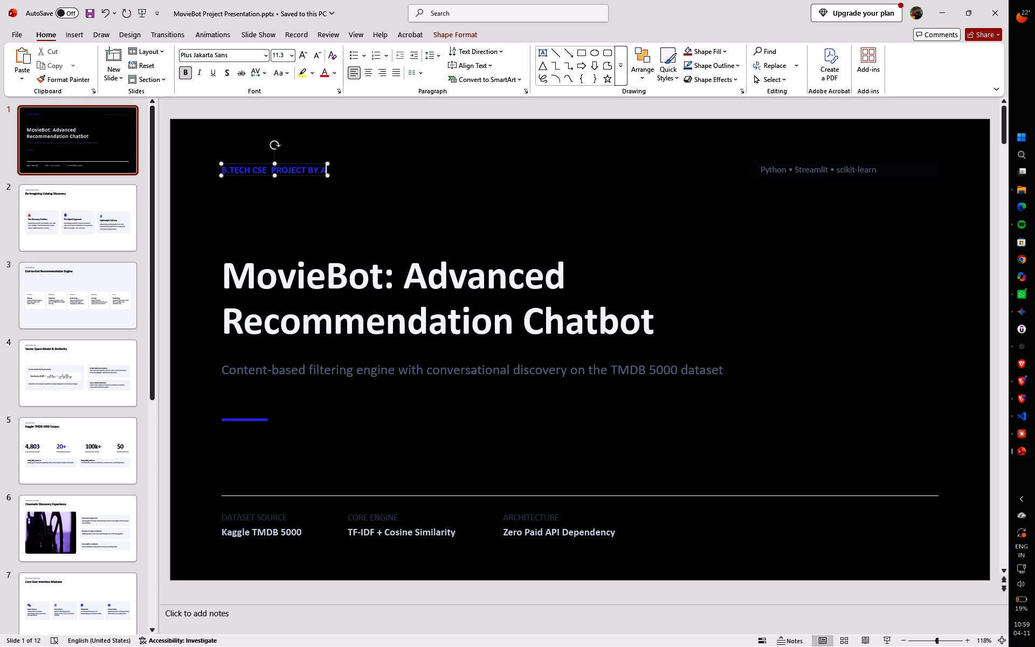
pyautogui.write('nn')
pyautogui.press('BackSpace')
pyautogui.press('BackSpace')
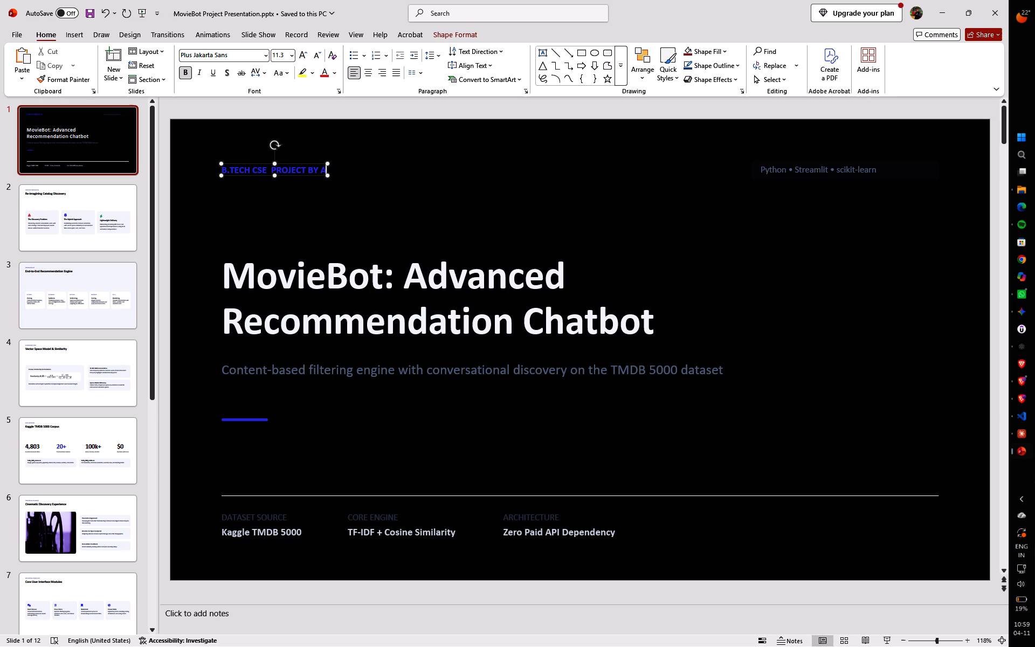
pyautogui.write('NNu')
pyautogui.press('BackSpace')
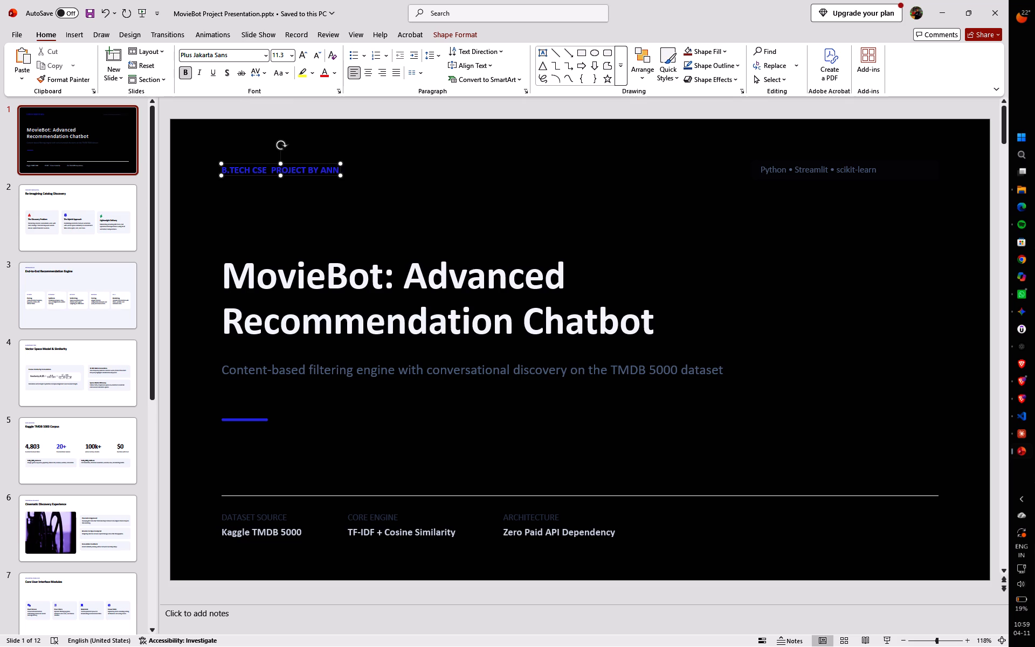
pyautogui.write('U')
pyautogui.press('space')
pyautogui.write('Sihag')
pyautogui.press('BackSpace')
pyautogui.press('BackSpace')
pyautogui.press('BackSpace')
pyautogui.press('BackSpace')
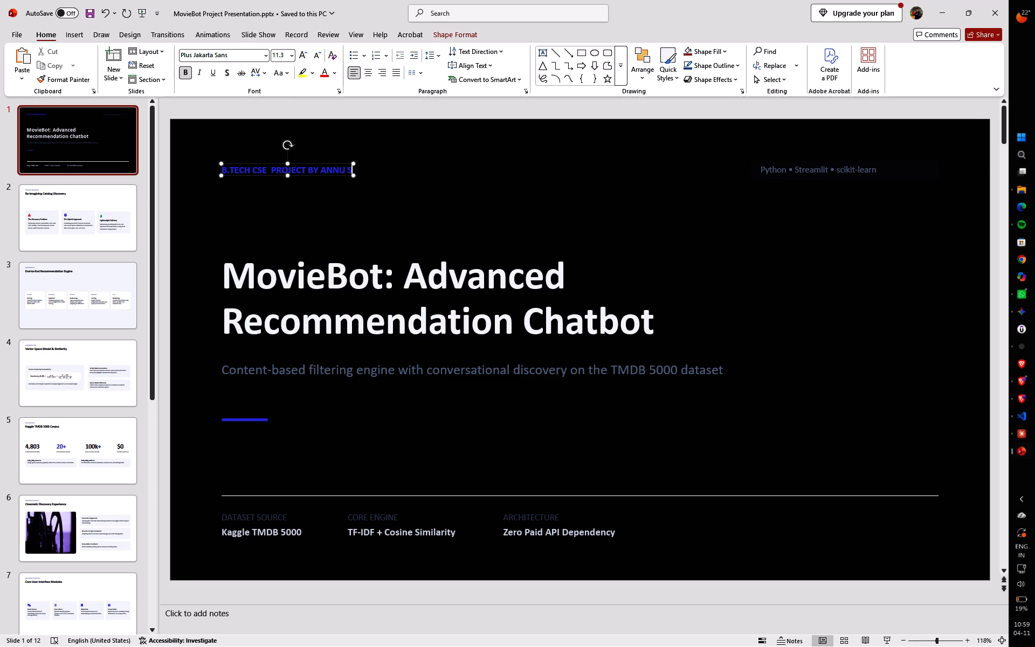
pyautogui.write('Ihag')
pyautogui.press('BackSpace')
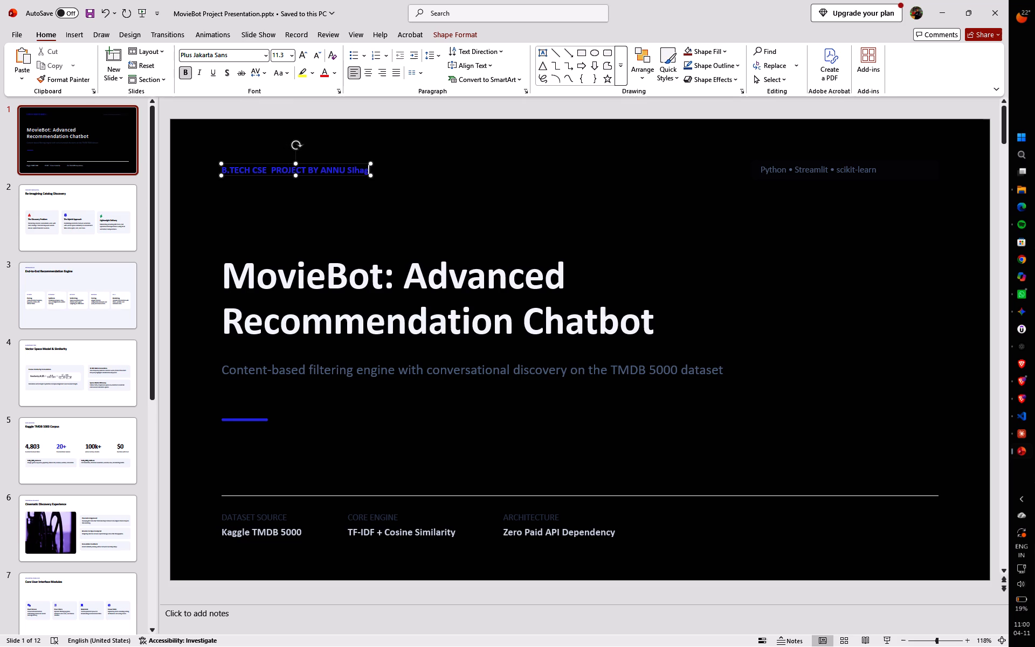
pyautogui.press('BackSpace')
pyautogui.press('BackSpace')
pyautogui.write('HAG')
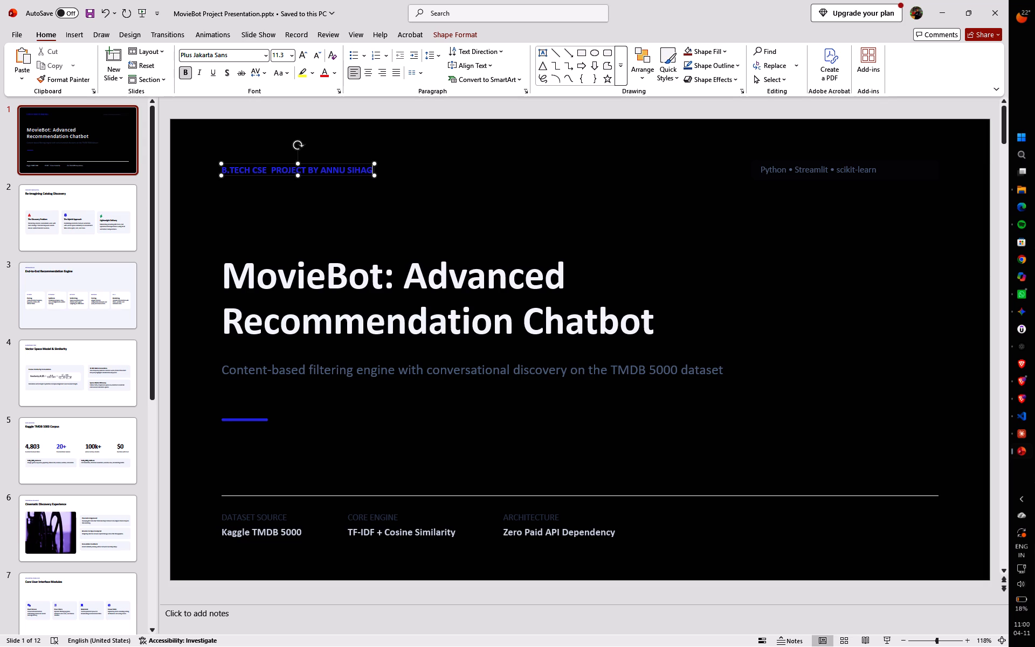
# Append "(5th sem)" directly after the author's name in the title slide's project label.
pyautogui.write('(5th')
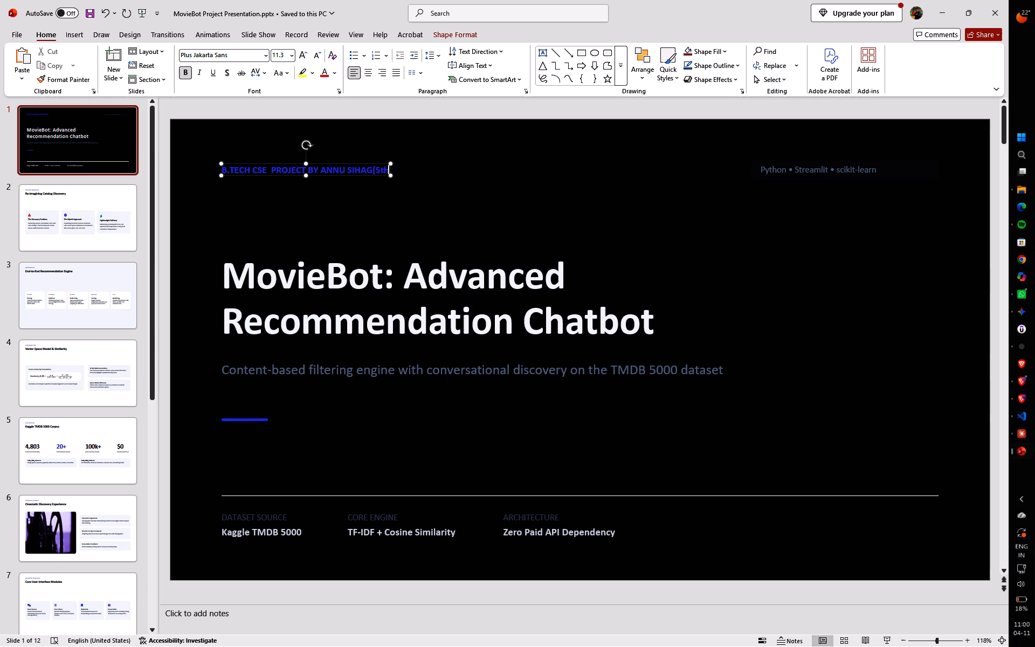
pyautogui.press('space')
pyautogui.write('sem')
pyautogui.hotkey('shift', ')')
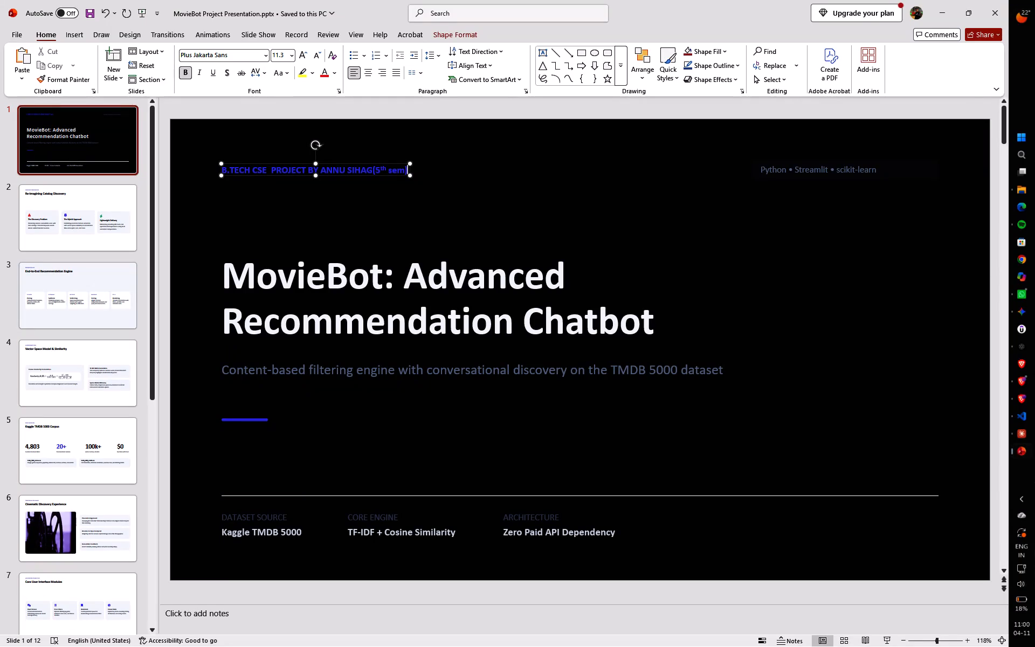
pyautogui.click(452, 217)
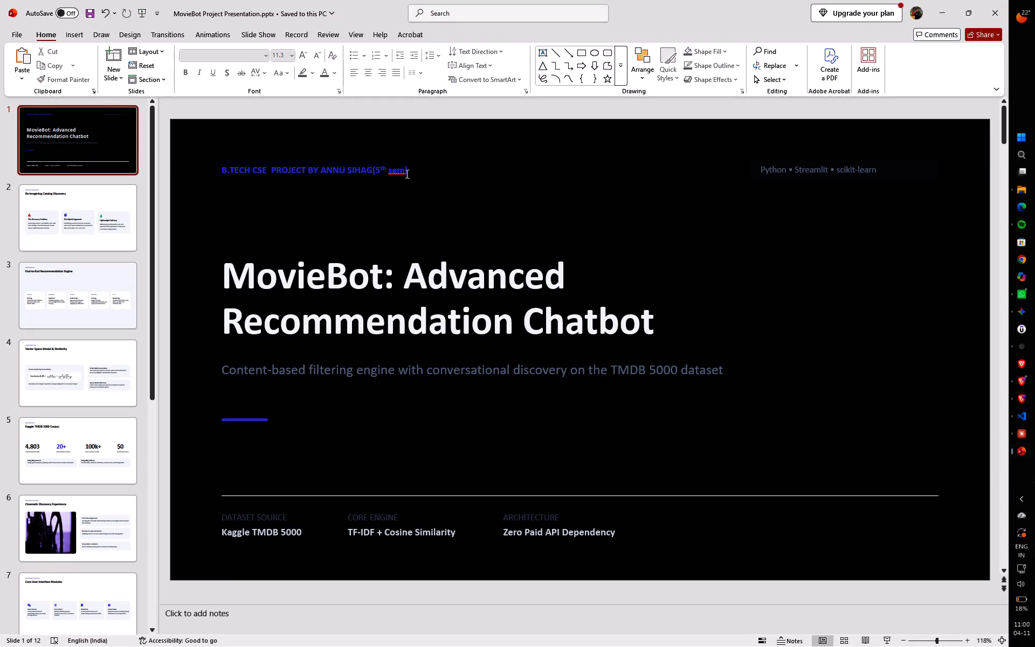
pyautogui.click(432, 196)
# Save the presentation.
pyautogui.scroll(3, 604, 346)
pyautogui.hotkey('ctrl', 's')
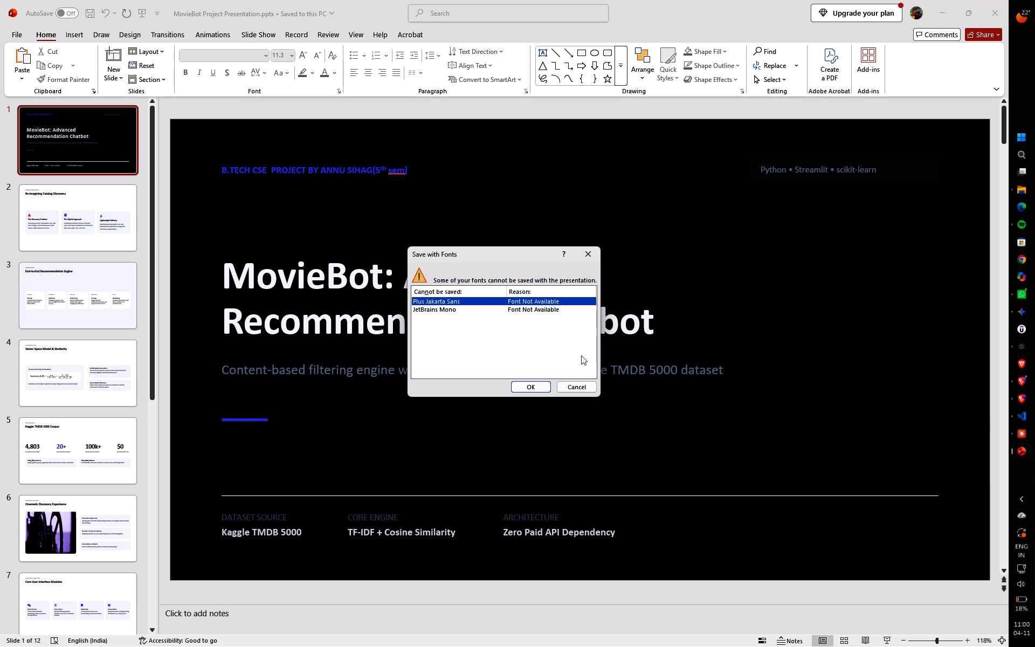
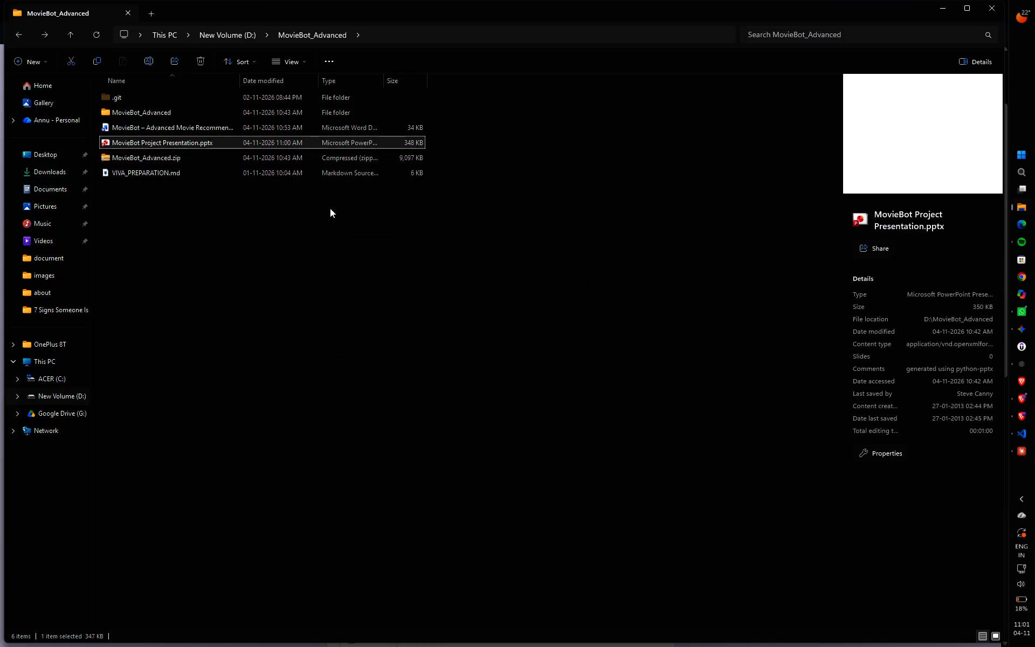
pyautogui.click(267, 126)
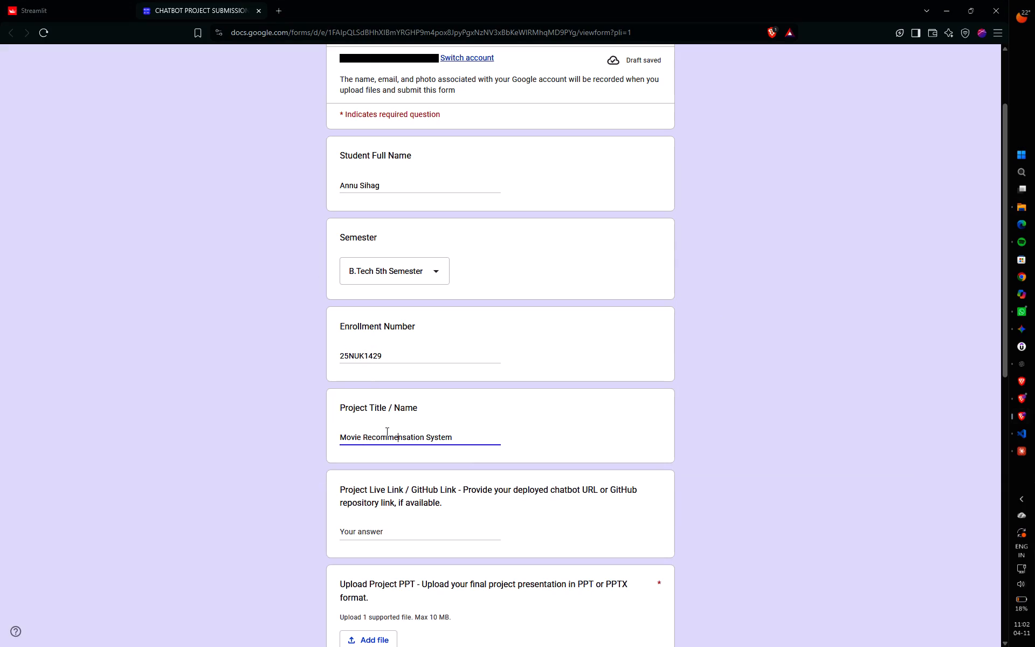
pyautogui.press('Right')
pyautogui.press('Right')
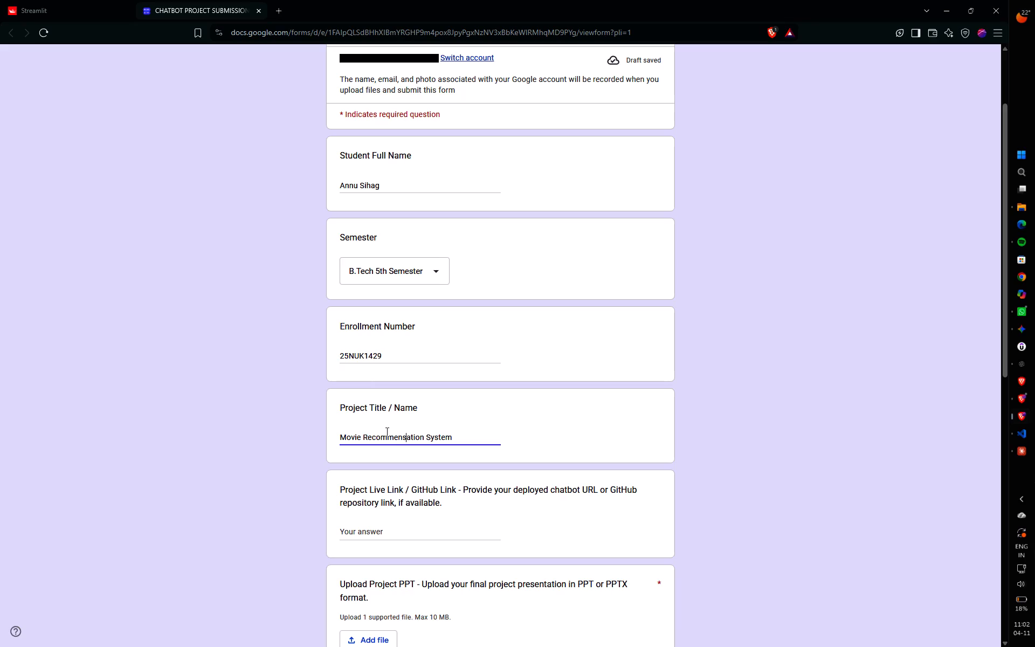
pyautogui.press('BackSpace')
pyautogui.press('d')
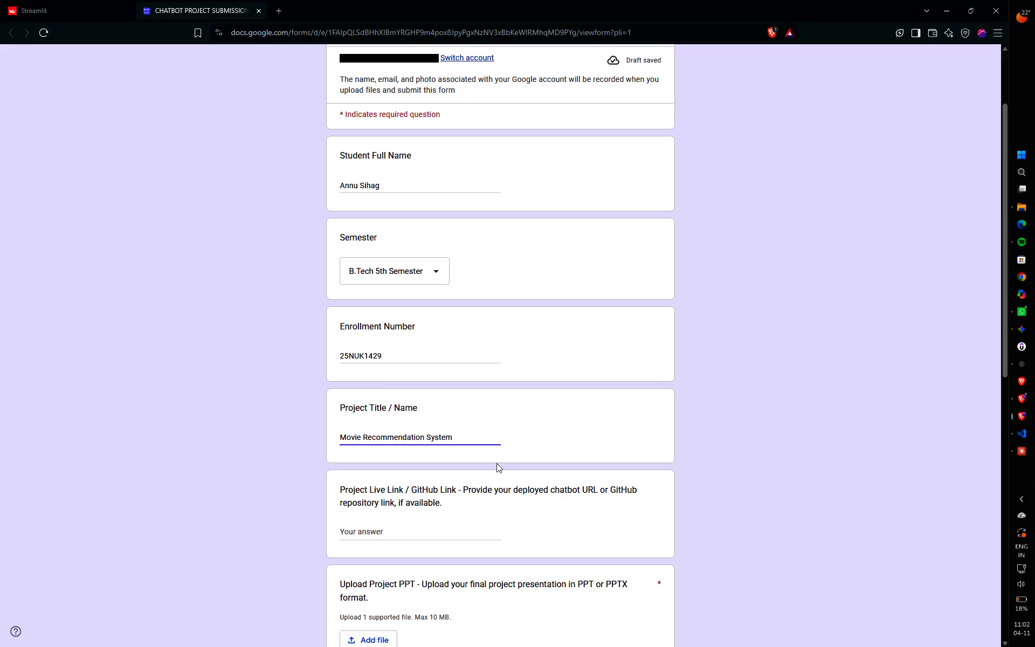
pyautogui.click(496, 463)
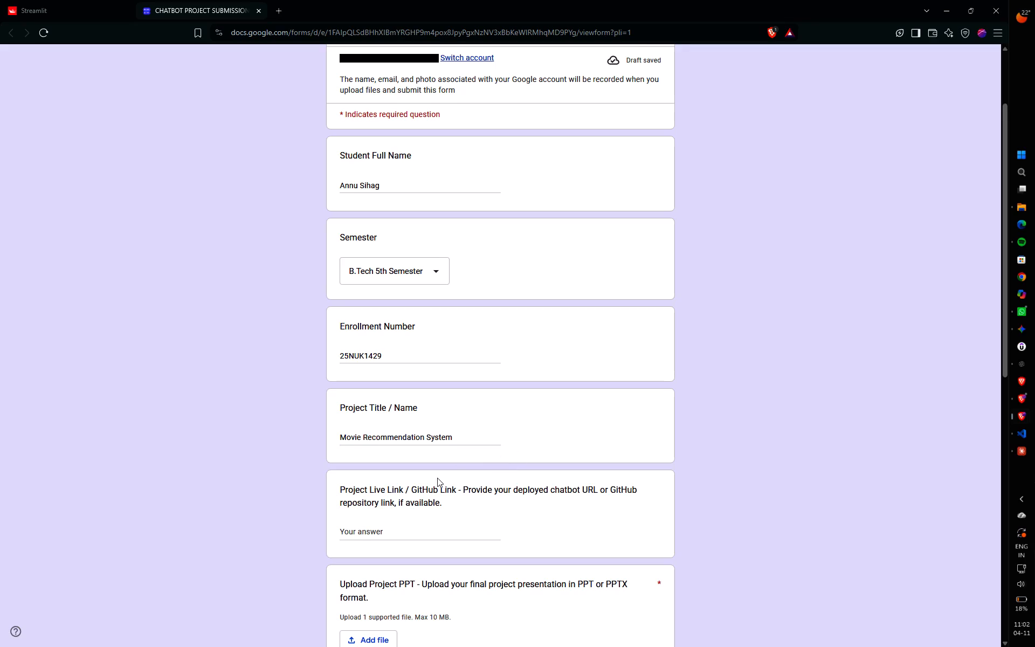
# Paste the copied MovieBot Streamlit app URL as the answer to the project live link question.
pyautogui.scroll(-3, 437, 478)
pyautogui.click(388, 423)
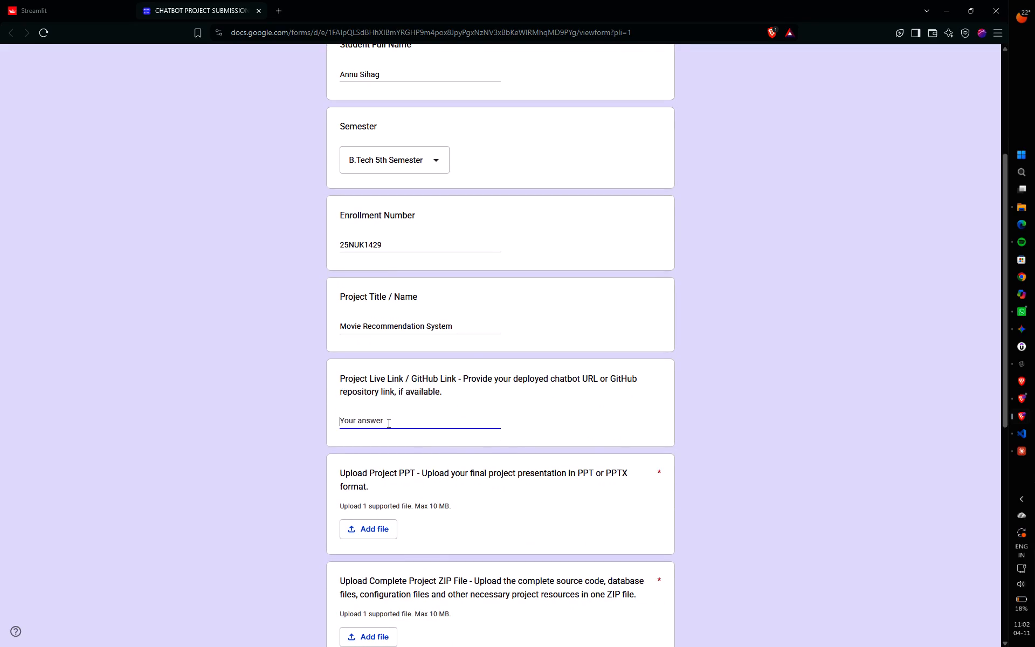
pyautogui.hotkey('ctrl', 'v')
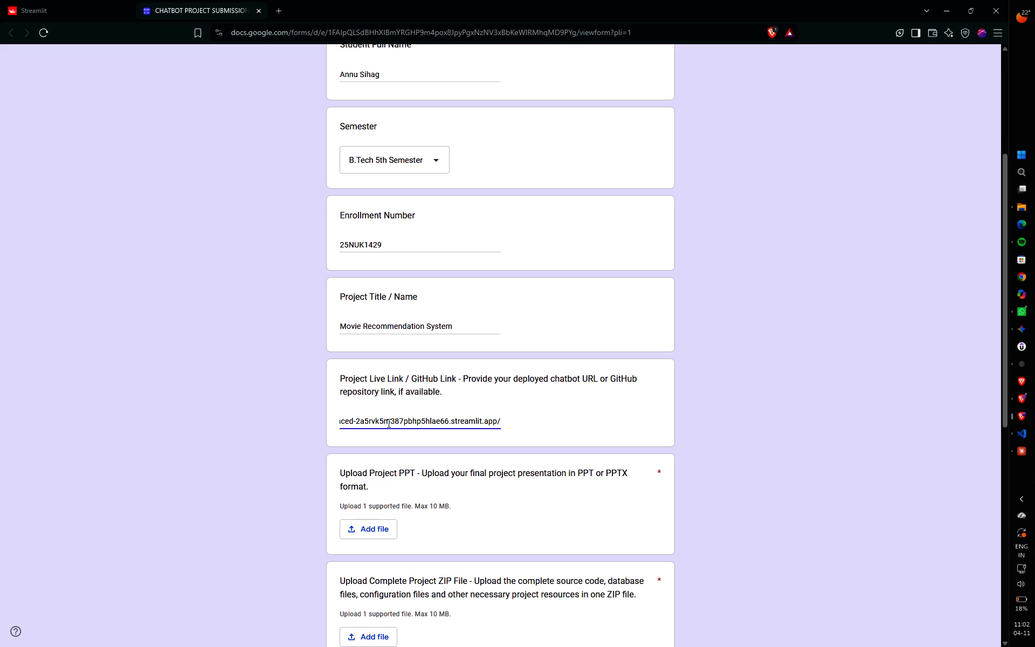
pyautogui.scroll(-6, 388, 423)
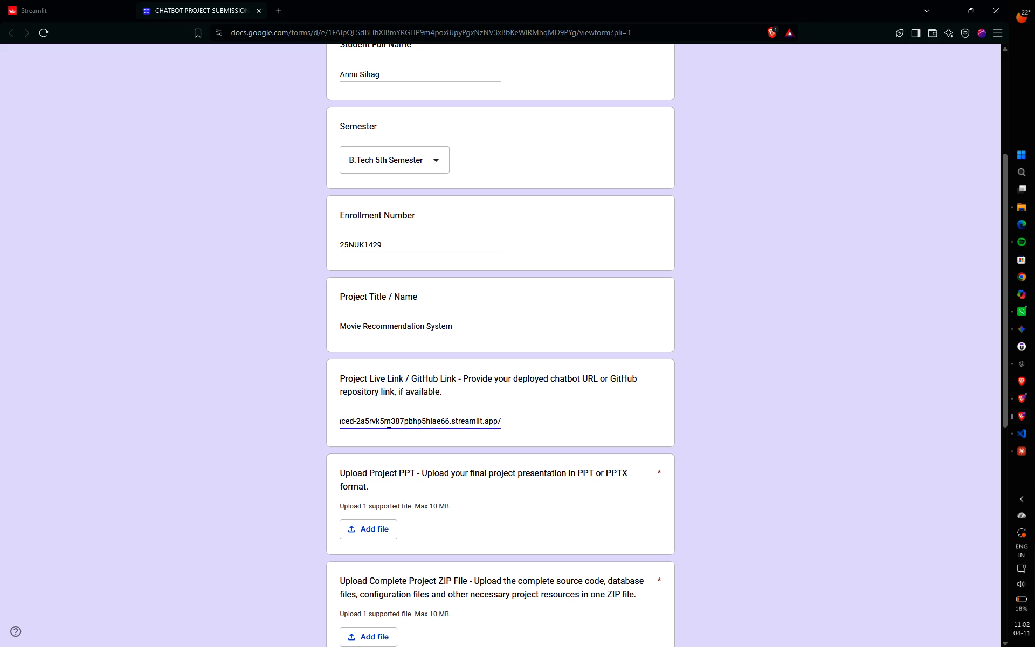
pyautogui.click(388, 423)
# Upload "MovieBot Project Presentation.pptx" from the MovieBot_Advanced folder on drive D as the project PPT.
pyautogui.scroll(-2, 388, 423)
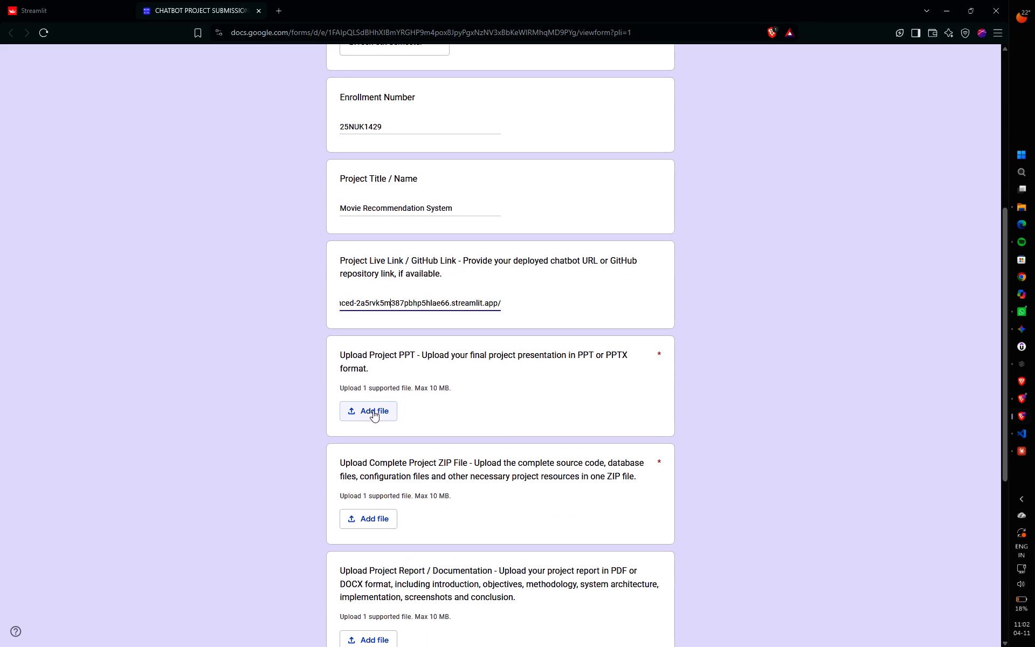
pyautogui.click(372, 409)
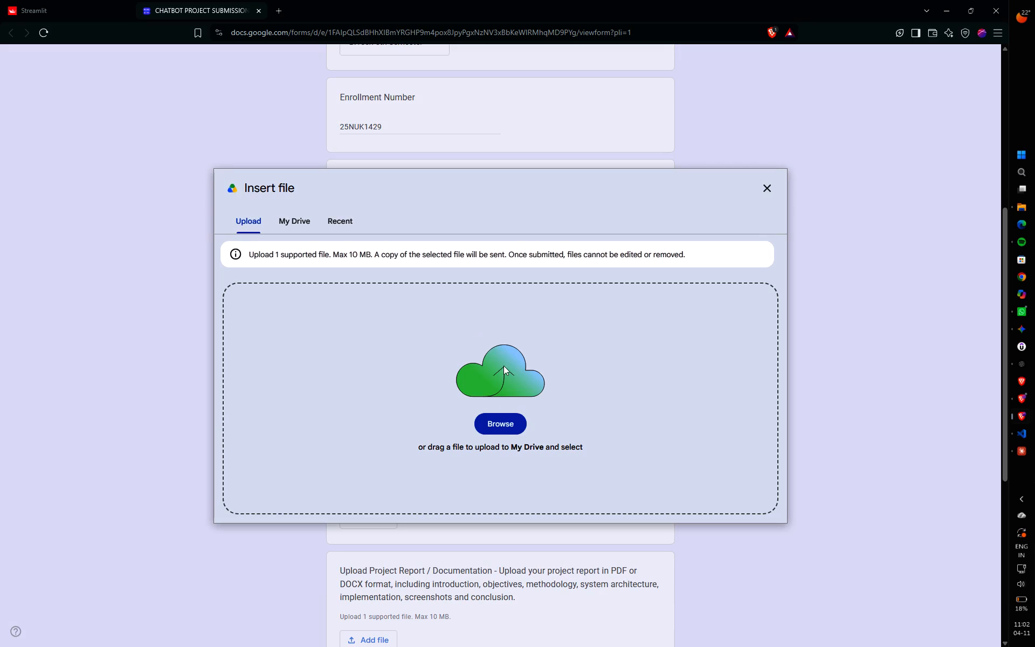
pyautogui.click(507, 422)
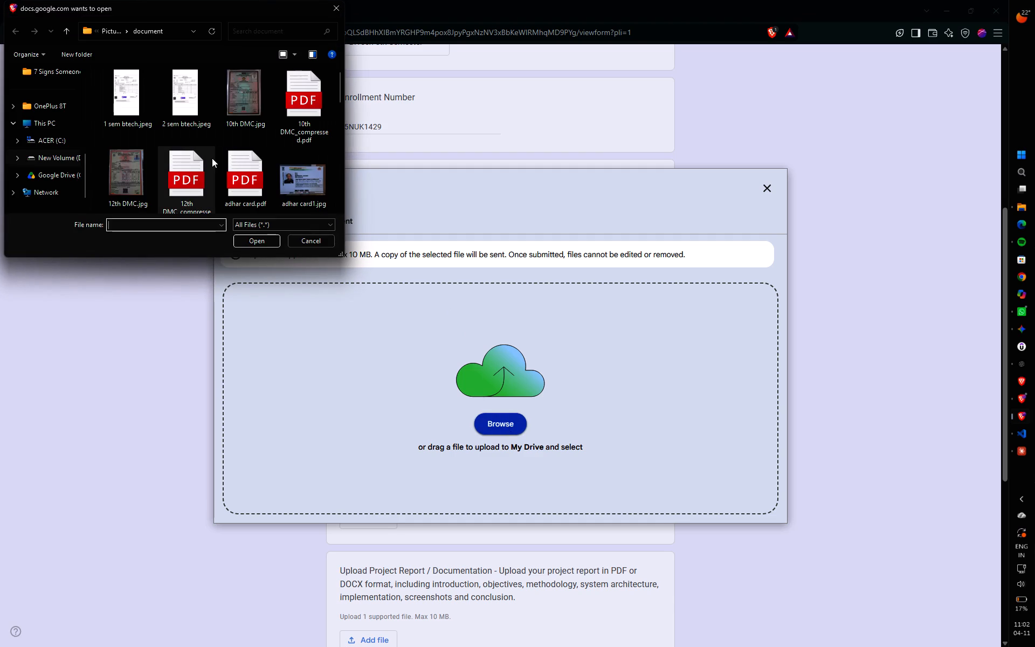
pyautogui.click(67, 163)
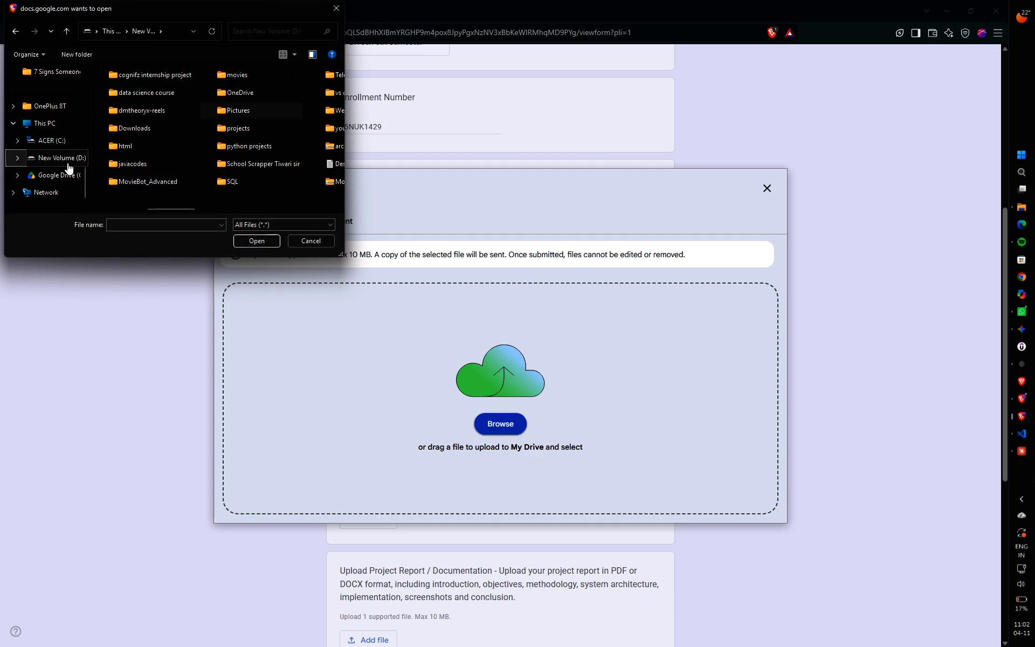
pyautogui.hscroll(-14, 212, 163)
pyautogui.doubleClick(171, 184)
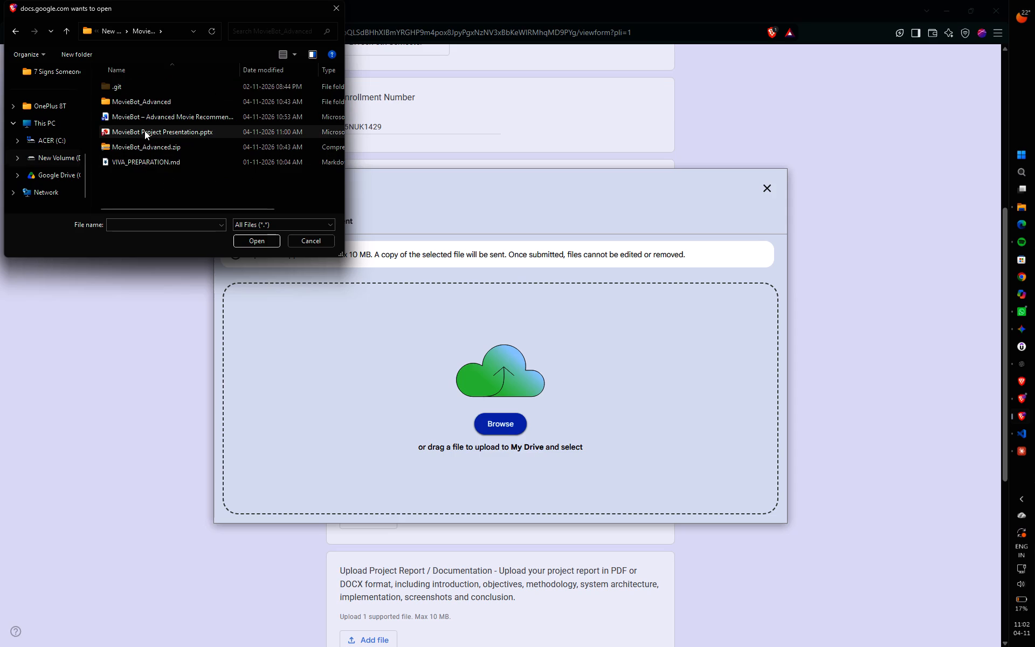
pyautogui.click(144, 130)
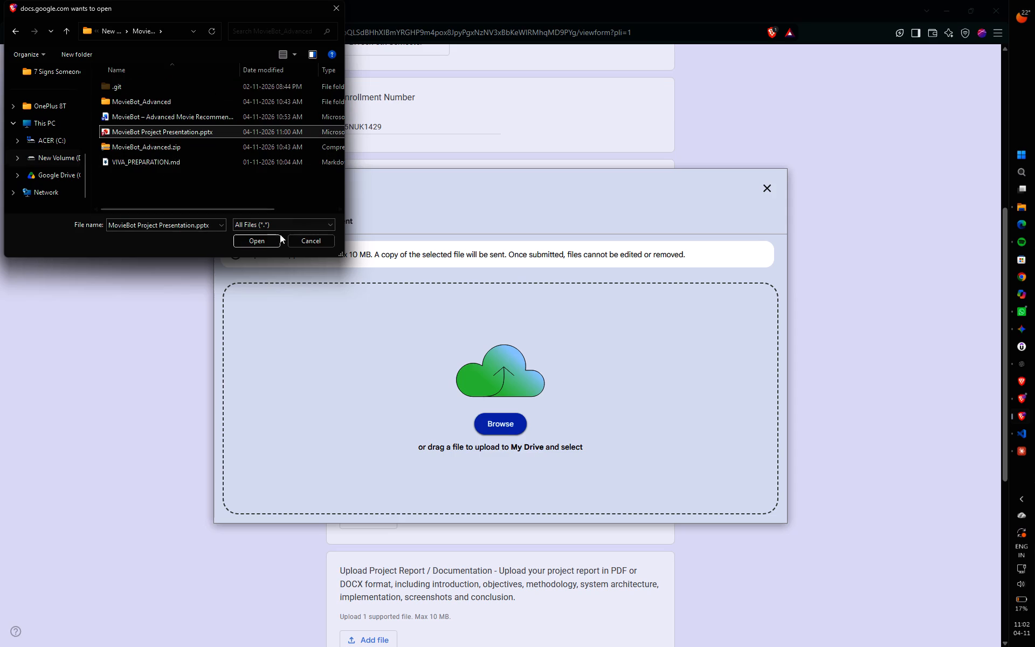
pyautogui.click(266, 239)
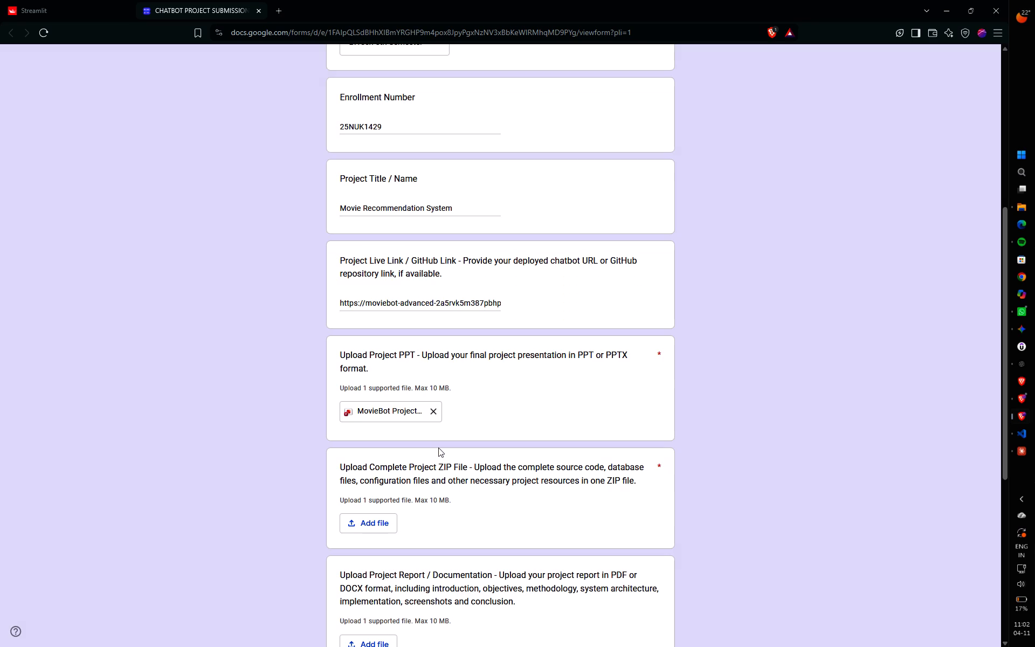
# Upload "MovieBot_Advanced.zip" as the complete project ZIP file.
pyautogui.scroll(-1, 438, 448)
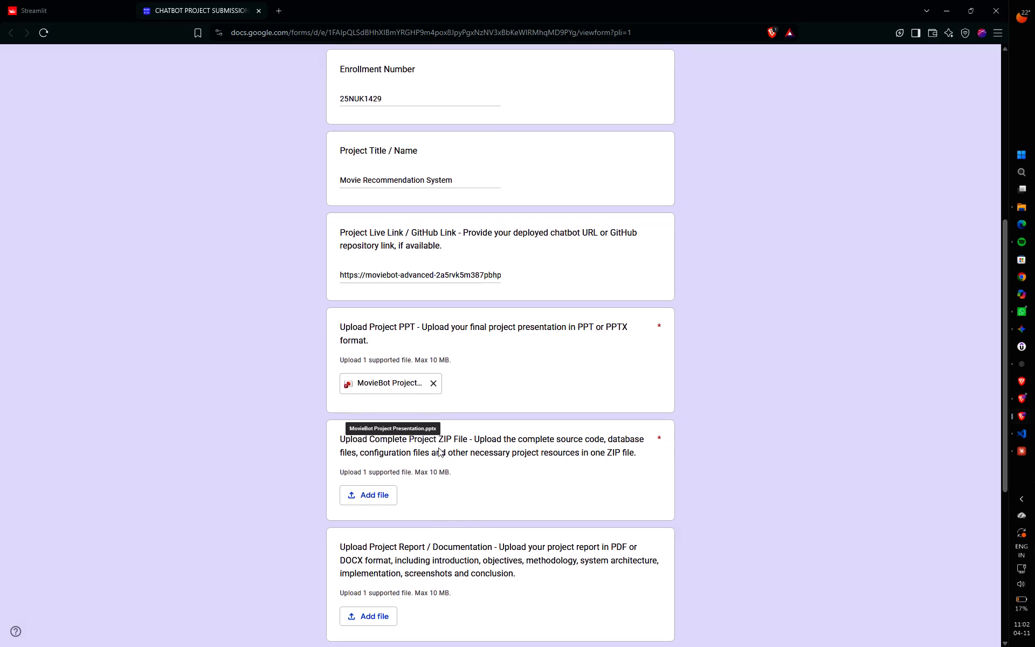
pyautogui.scroll(-3, 438, 448)
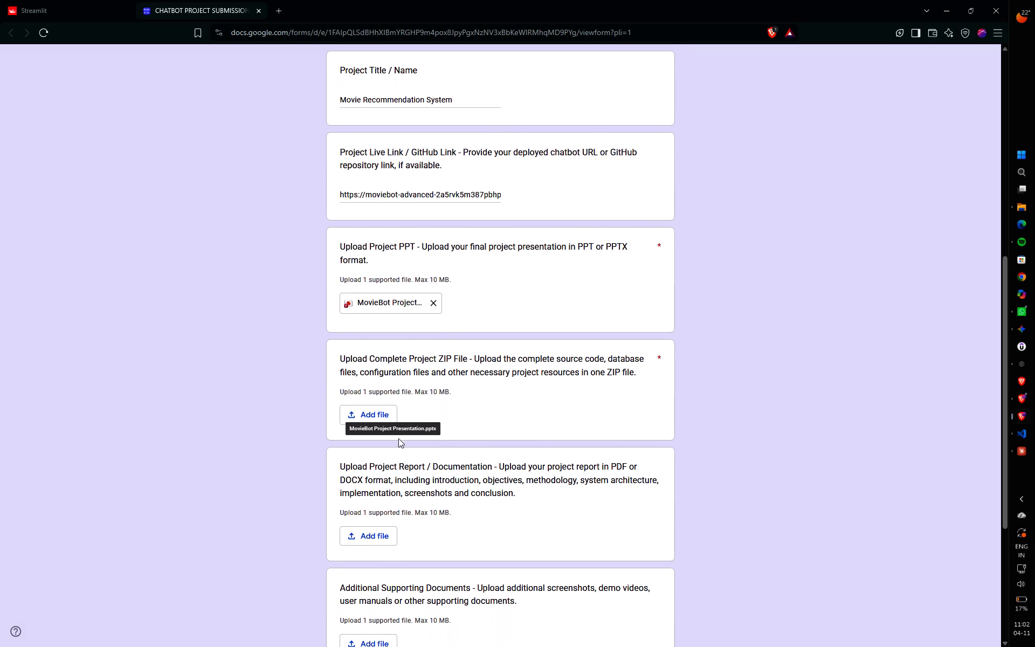
pyautogui.click(348, 418)
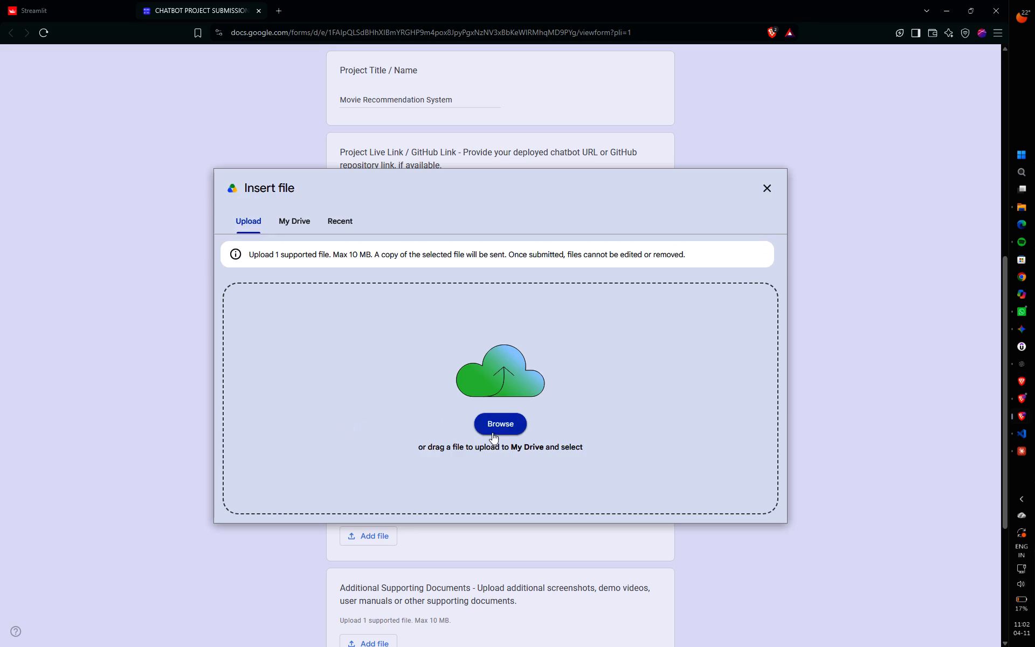
pyautogui.click(492, 432)
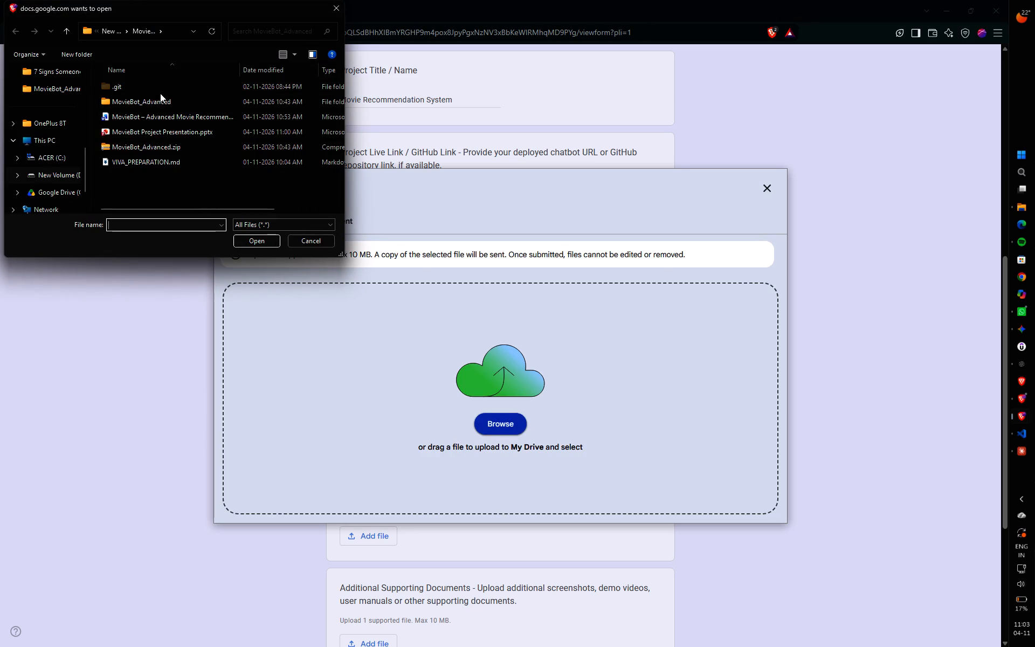
pyautogui.click(149, 149)
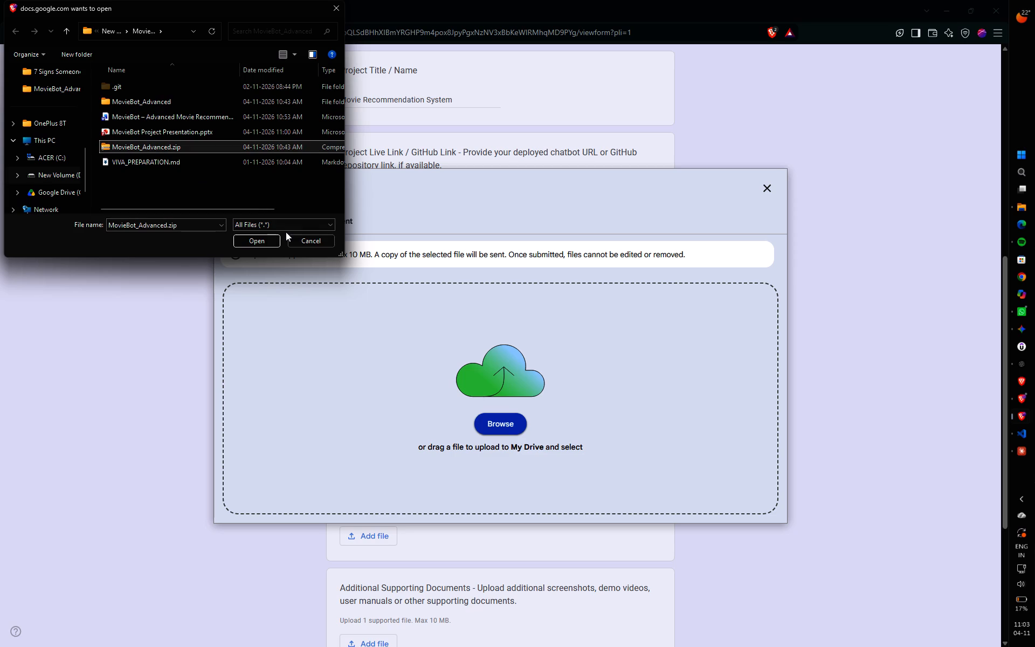
pyautogui.click(258, 240)
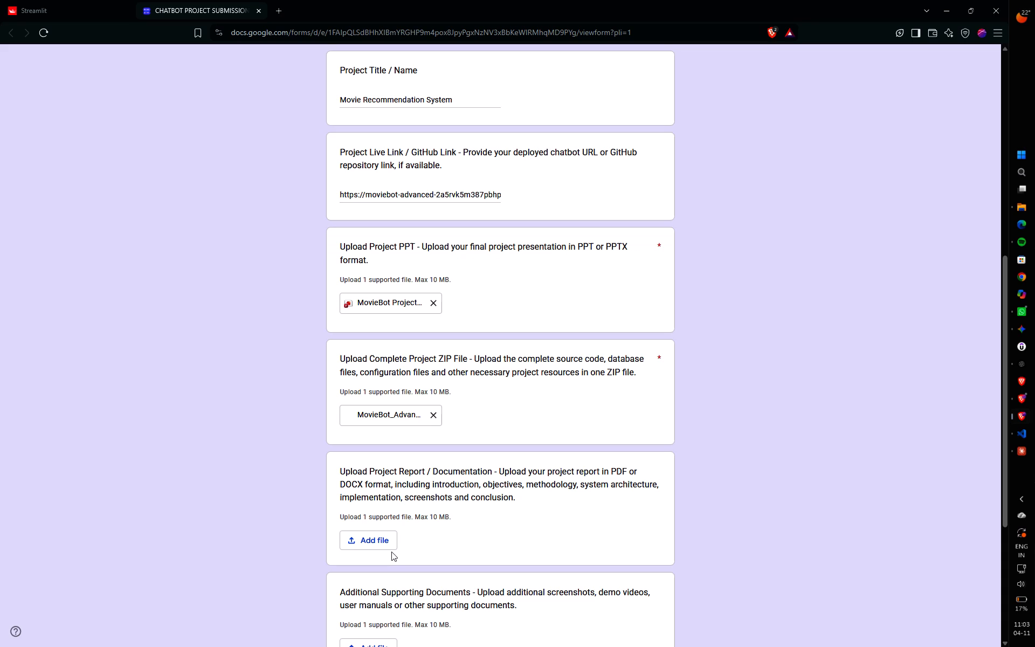
pyautogui.click(380, 536)
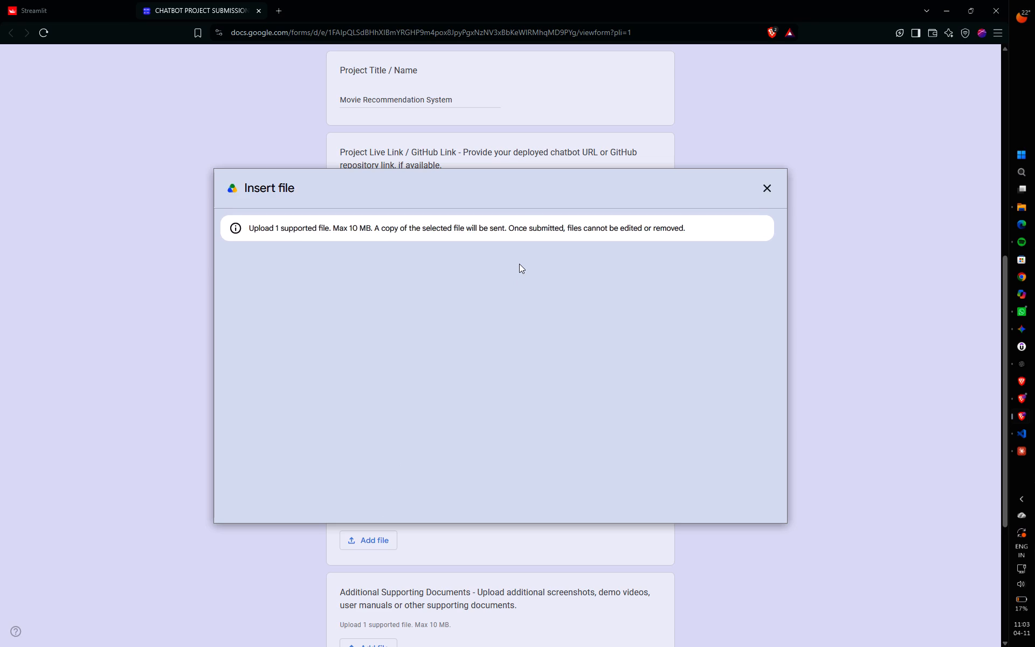
pyautogui.click(496, 424)
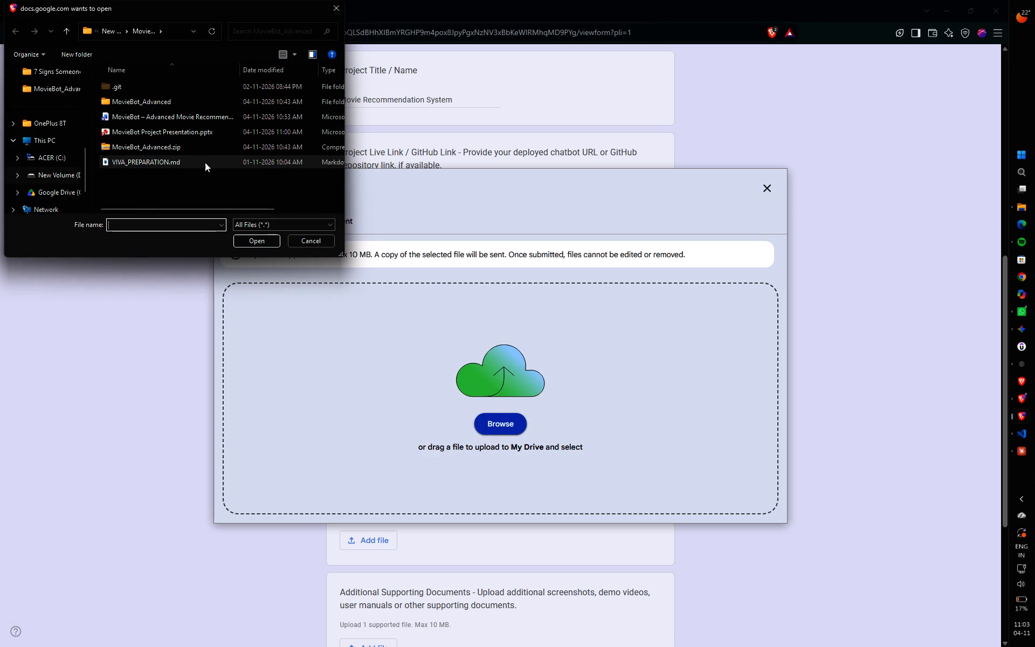